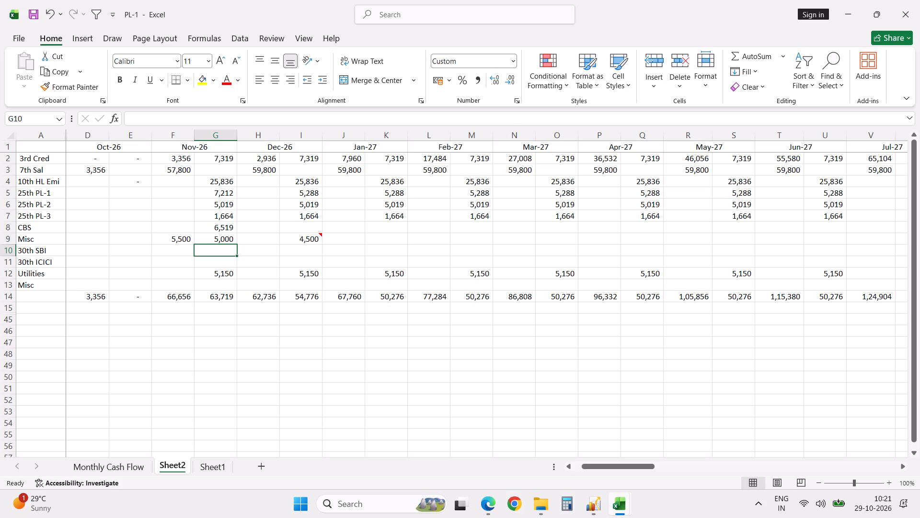
Enter 974 as the 30th SBI amount in the second Nov-26 column.
{"action": "type", "text": "974"}
{"action": "key", "text": "Return"}
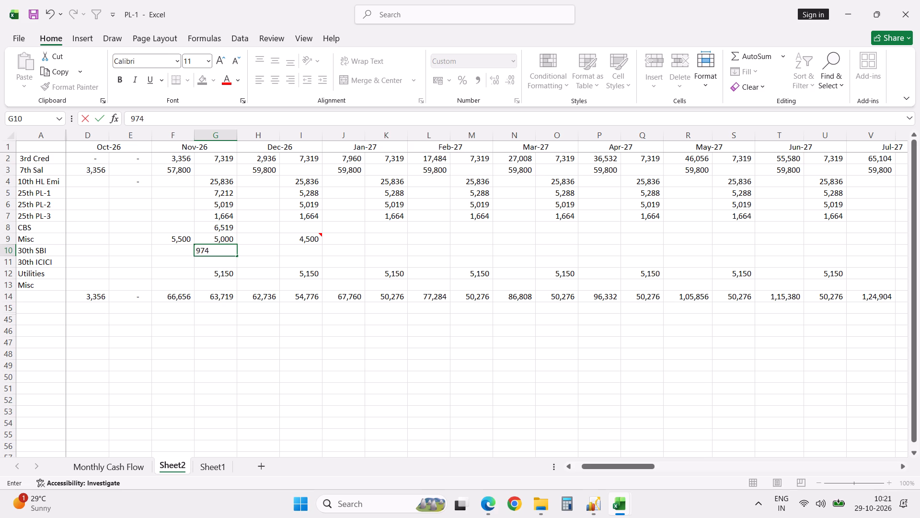
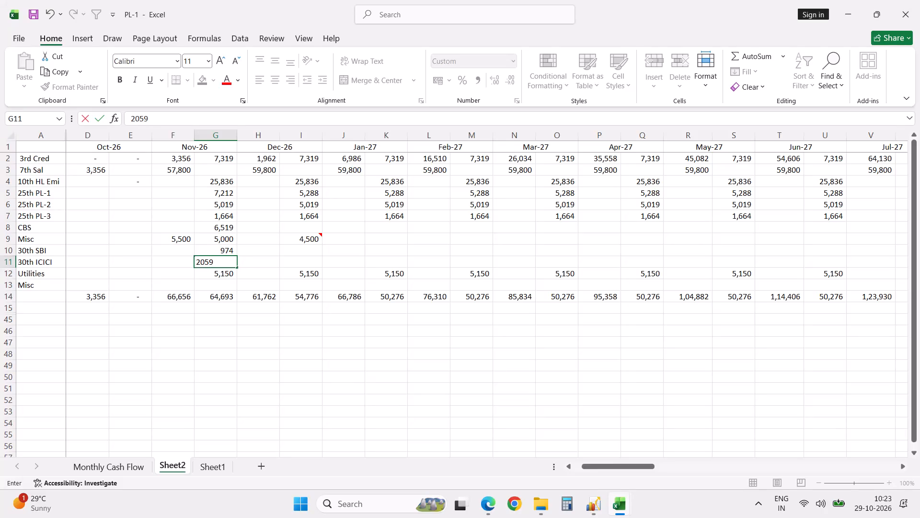
Enter 2059 as the 30th ICICI amount in the second Nov-26 column.
{"action": "key", "text": "Return"}
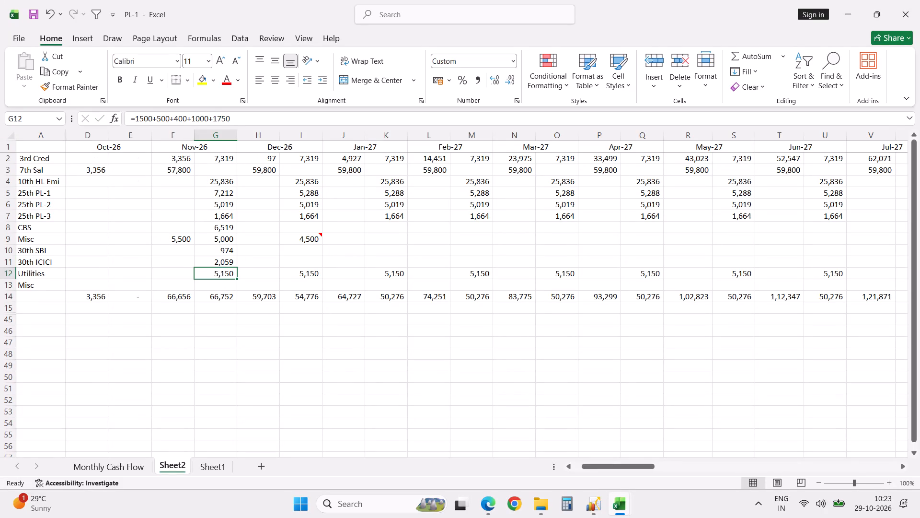
Set the Misc amount in row 9 of the first Nov-26 column to 12000.
{"action": "left_click", "coordinate": [184, 242]}
{"action": "type", "text": "12000"}
{"action": "key", "text": "Return"}
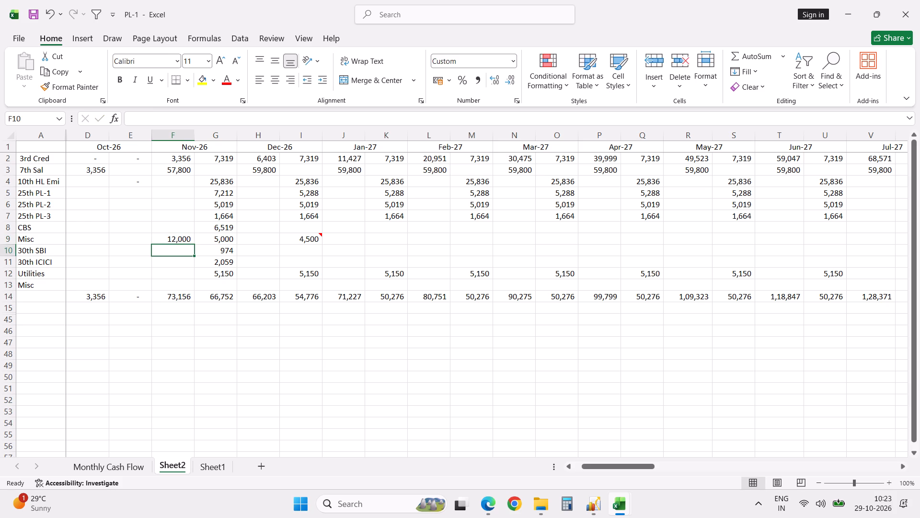
Save the PL-1 workbook.
{"action": "key", "text": "ctrl+s"}
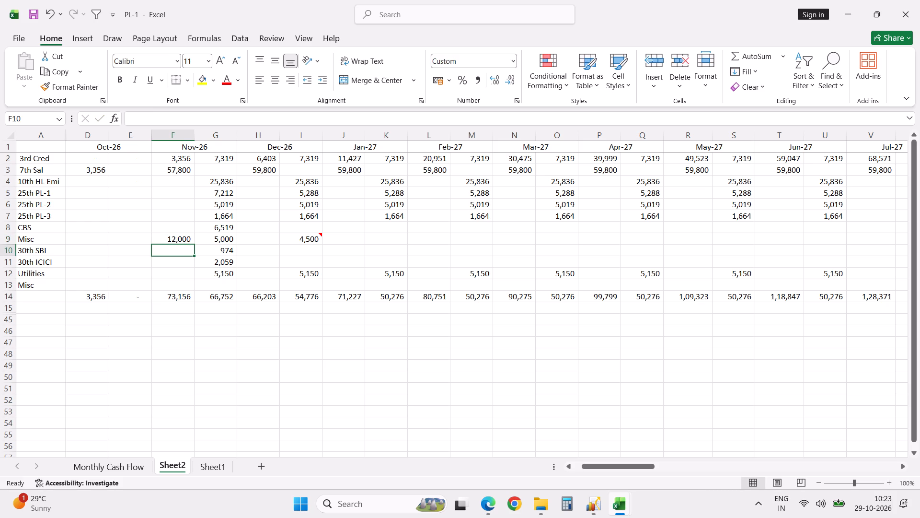
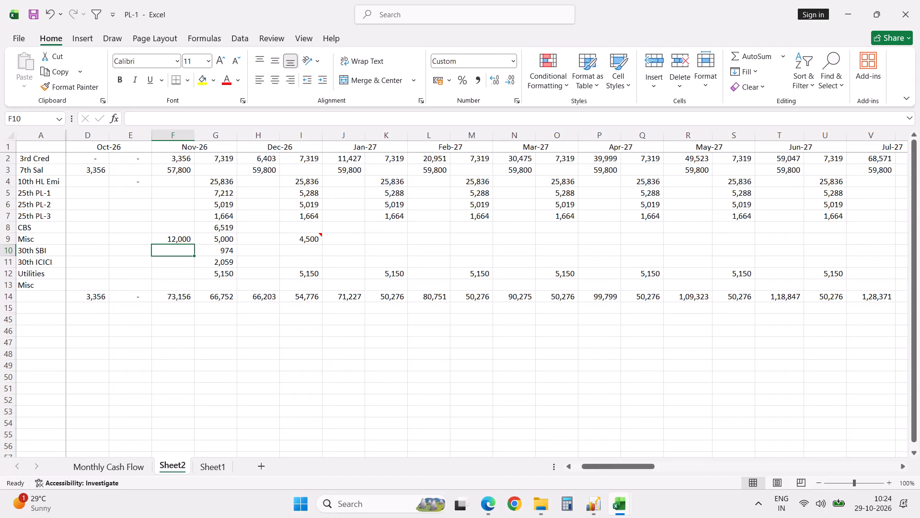
Delete the Tigu Insurance note attached to the Misc amount in the second Dec-26 column.
{"action": "left_click", "coordinate": [318, 237]}
{"action": "right_click", "coordinate": [318, 237]}
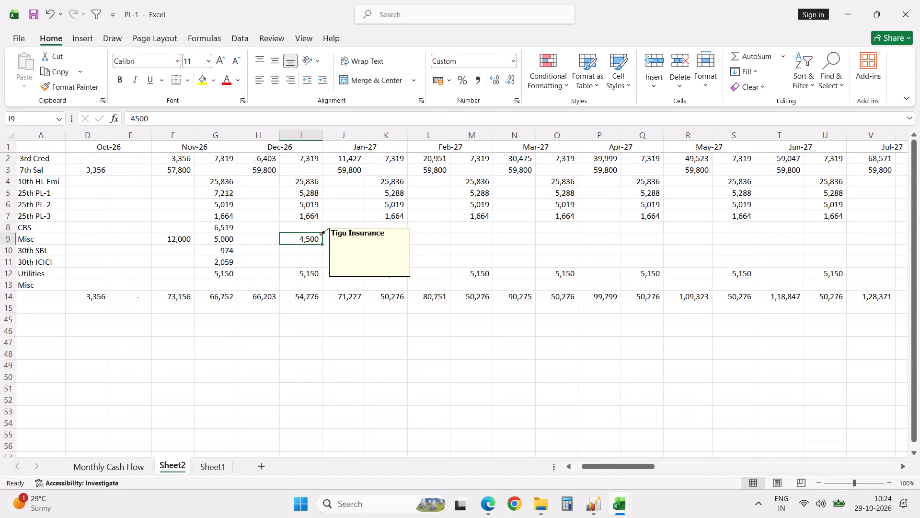
{"action": "left_click", "coordinate": [395, 373]}
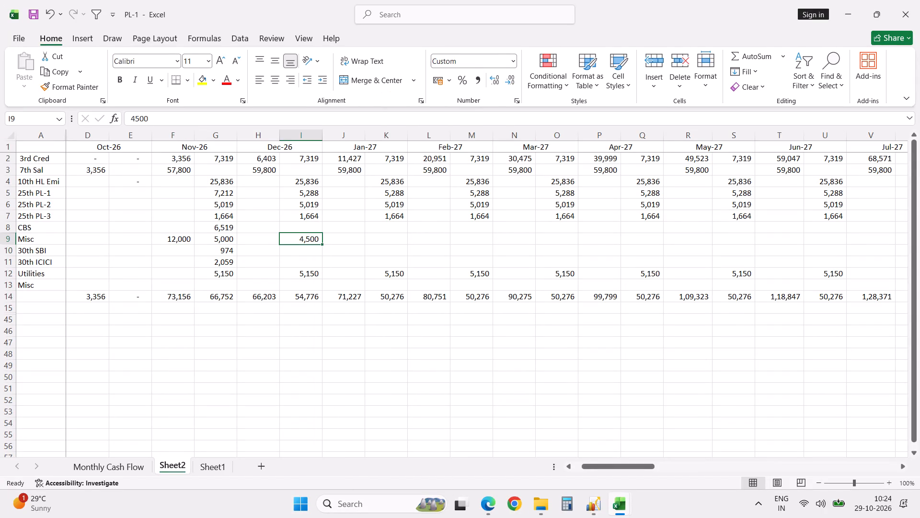
{"action": "left_click", "coordinate": [395, 373]}
Save the PL-1 workbook.
{"action": "key", "text": "ctrl+s"}
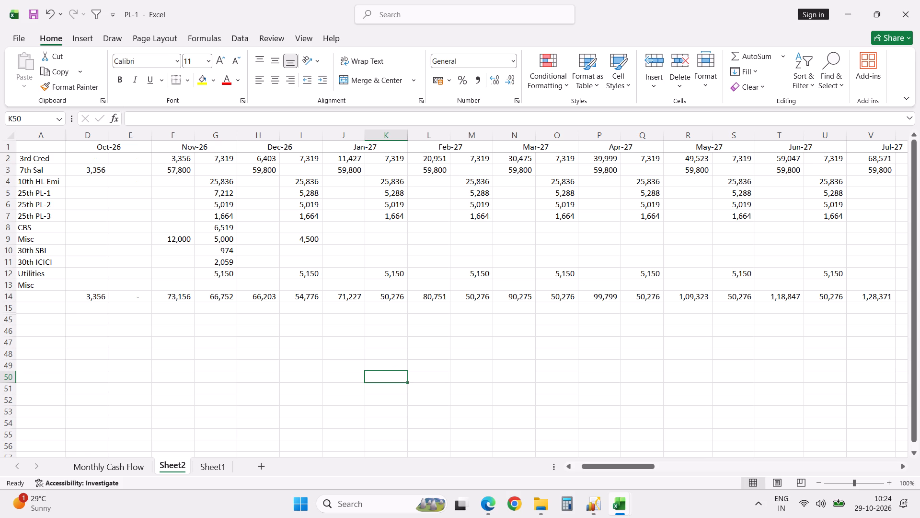
Select the Utilities amount in the second Nov-26 column to check its formula.
{"action": "left_click", "coordinate": [220, 276]}
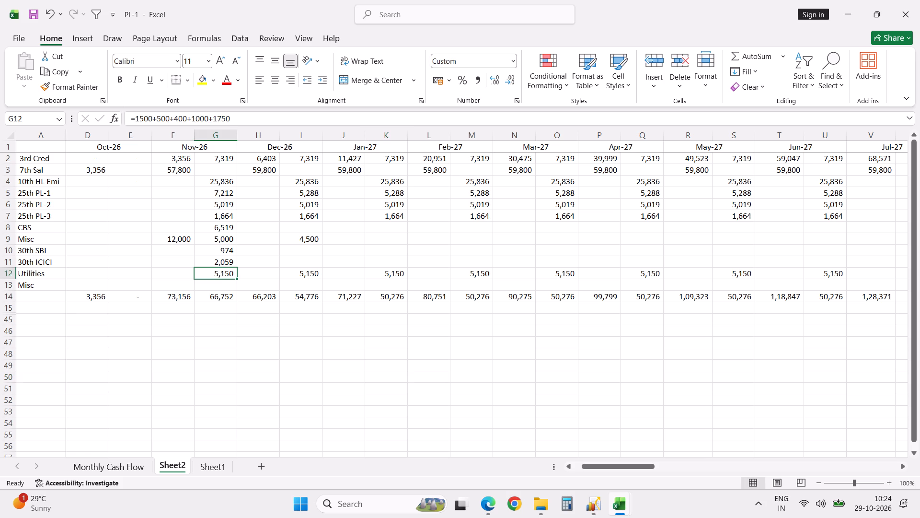
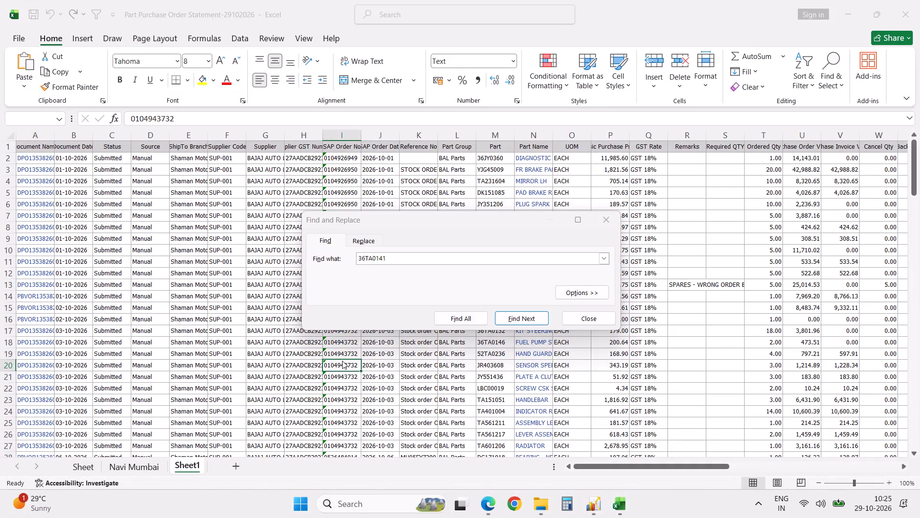
Remove the filter from the worksheet named Sheet so that all purchase order rows are shown.
{"action": "key", "text": "Escape"}
{"action": "key", "text": "Escape"}
{"action": "left_click", "coordinate": [93, 470]}
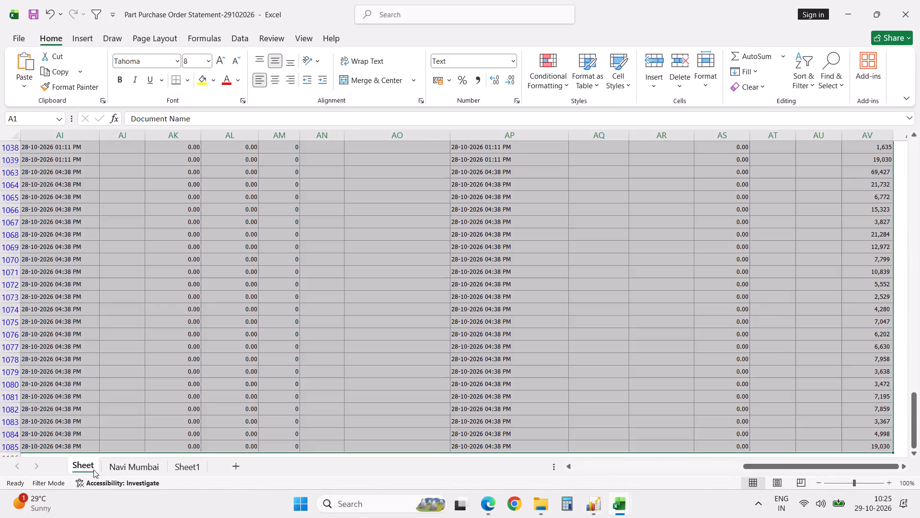
{"action": "left_click", "coordinate": [246, 347]}
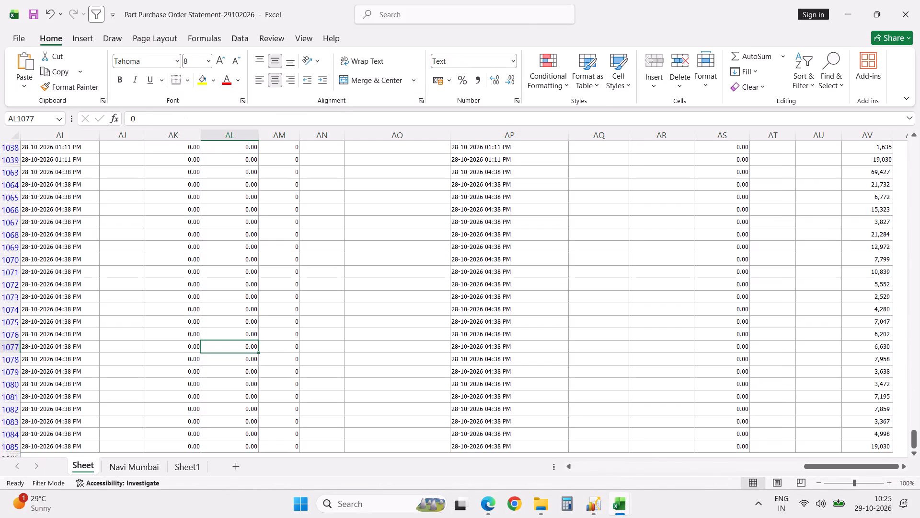
{"action": "key", "text": "alt+d"}
{"action": "type", "text": "ff"}
Search the unfiltered purchase order sheet for part number 36TA0141.
{"action": "key", "text": "ctrl+f"}
{"action": "key", "text": "Return"}
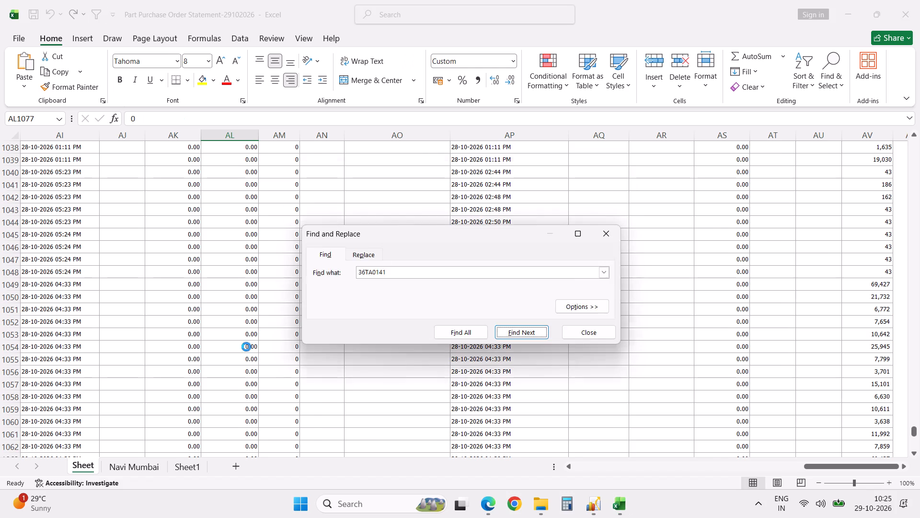
{"action": "key", "text": "Escape"}
Examine the row of part 36TA0141 across its name, price, ordered quantity, order value, invoice and cancellation columns.
{"action": "key", "text": "Right"}
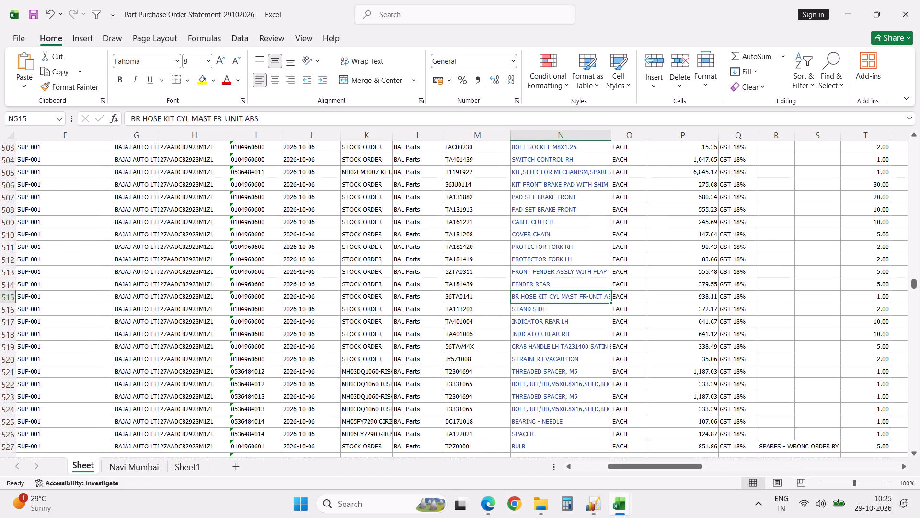
{"action": "key", "text": "Right"}
{"action": "key", "text": "Right"}
{"action": "key", "text": "Right"}
{"action": "key", "text": "Right"}
{"action": "key", "text": "Right"}
{"action": "key", "text": "Right"}
{"action": "key", "text": "Right"}
{"action": "key", "text": "Right"}
{"action": "key", "text": "Right"}
{"action": "key", "text": "Right"}
{"action": "key", "text": "Right"}
{"action": "key", "text": "Right"}
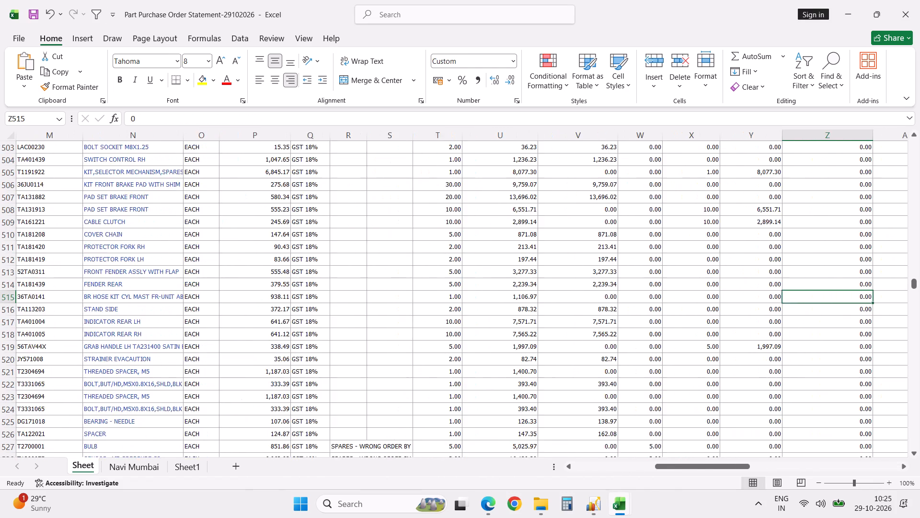
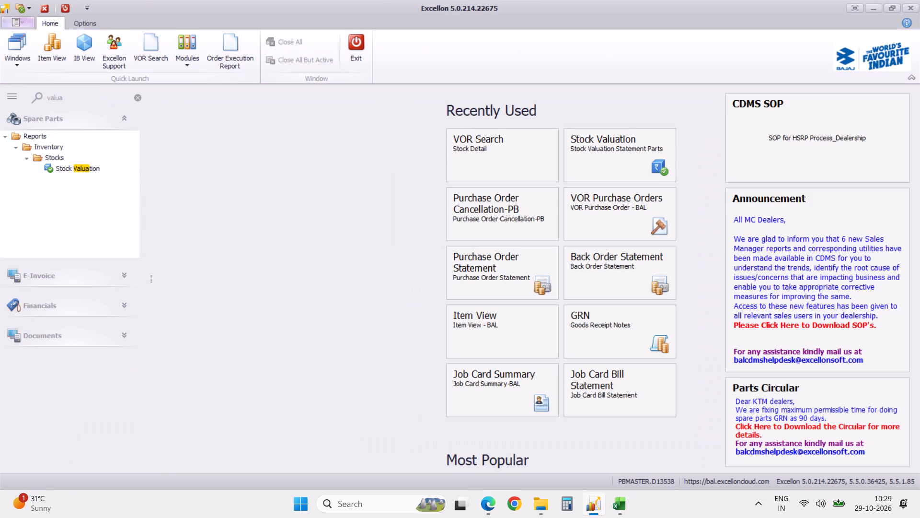
Clear the search term from the Excellon navigation search so that all modules are listed again.
{"action": "left_click", "coordinate": [139, 99]}
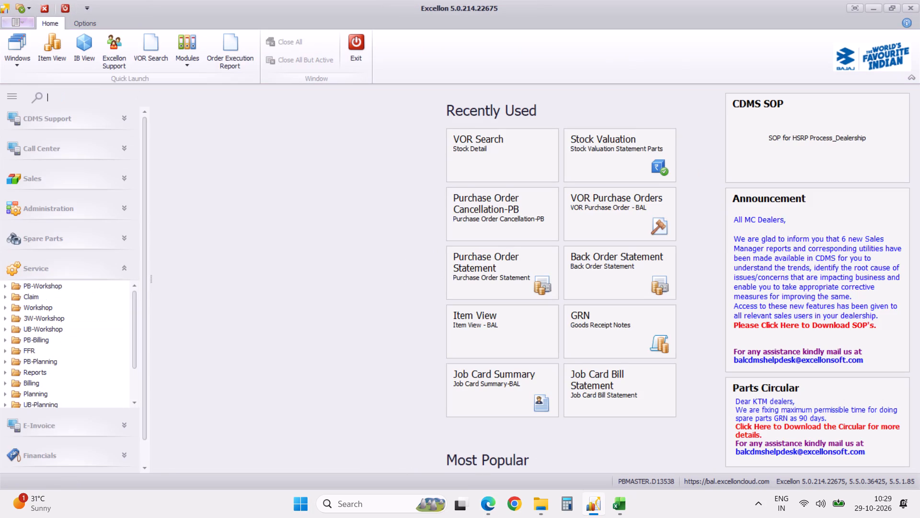
Switch to the Back Order Statement-29102026 workbook in Excel and save it.
{"action": "left_click", "coordinate": [626, 497]}
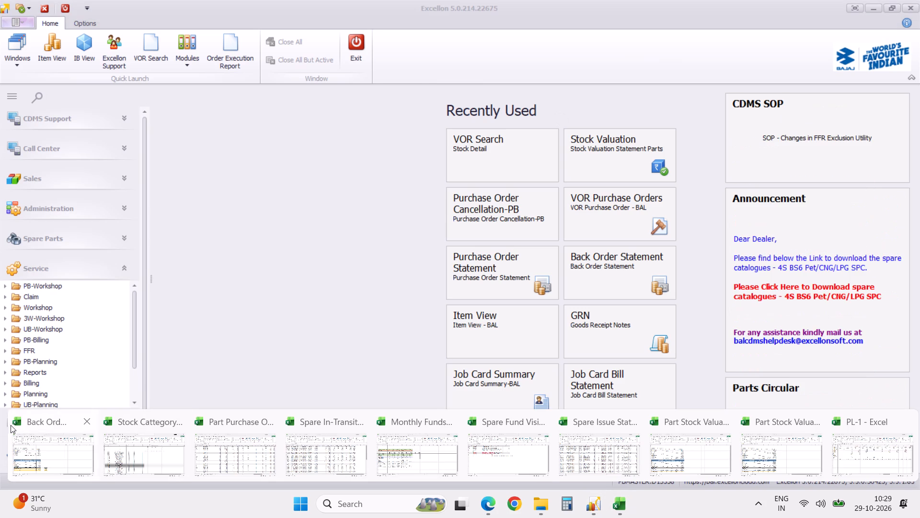
{"action": "left_click", "coordinate": [58, 450]}
{"action": "left_click", "coordinate": [470, 319]}
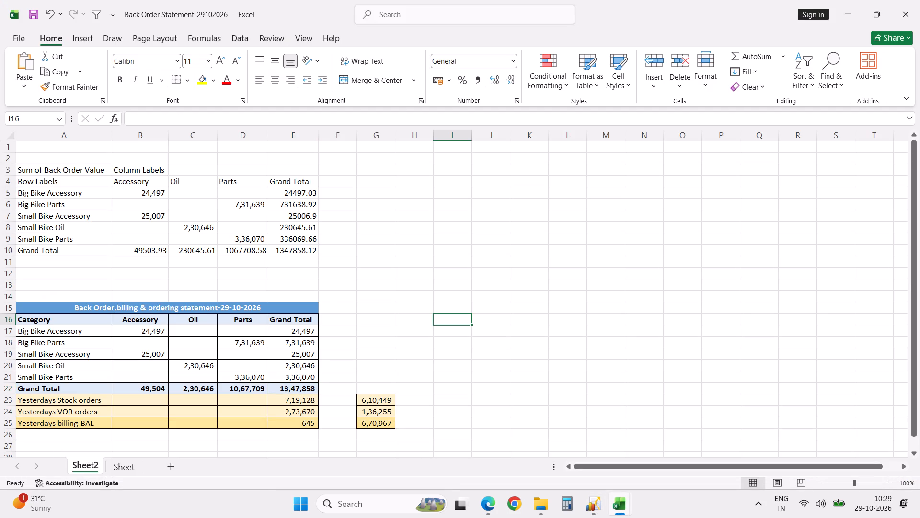
{"action": "key", "text": "ctrl+s"}
Copy the Back Order, billing & ordering statement table, from its title row through the Yesterdays billing-BAL row.
{"action": "left_click", "coordinate": [59, 309]}
{"action": "left_click", "coordinate": [303, 424], "text": "shift"}
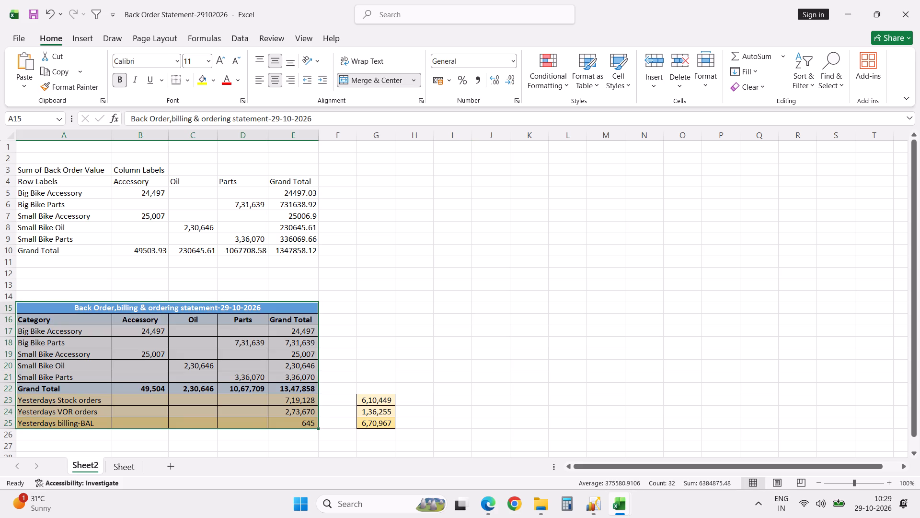
{"action": "key", "text": "ctrl+c"}
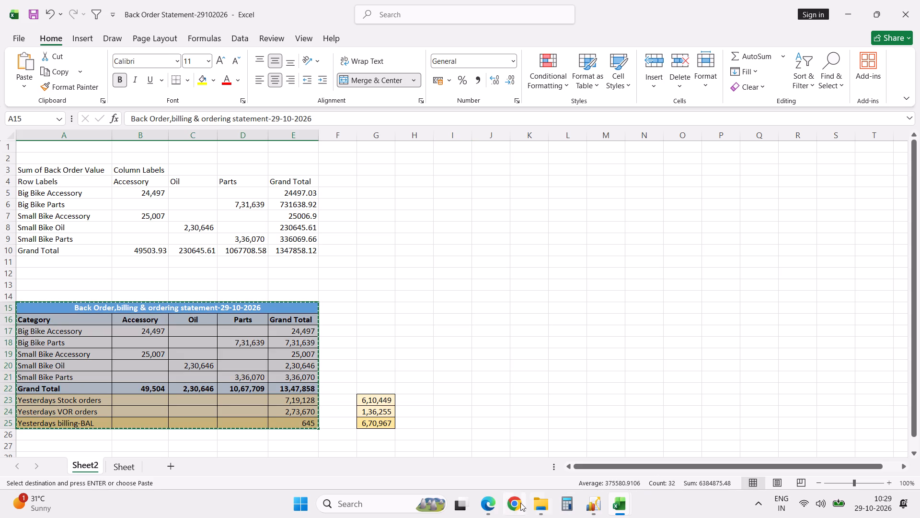
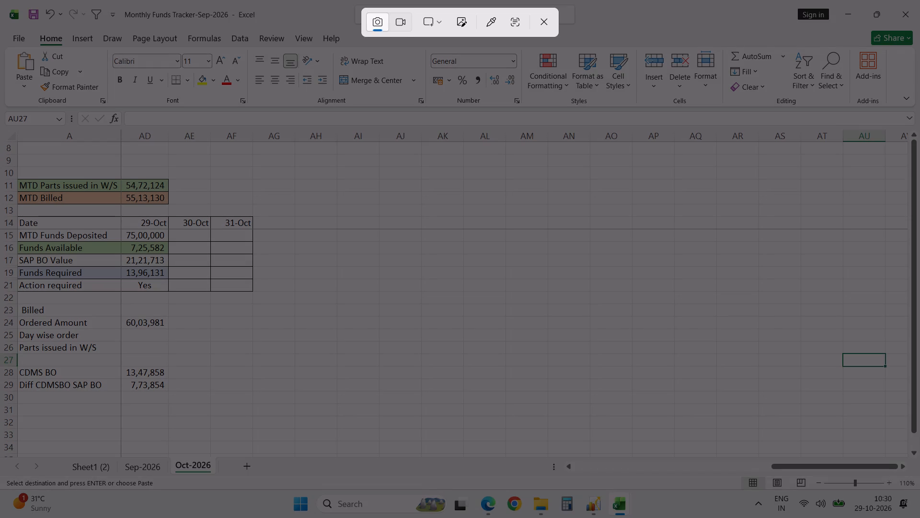
{"action": "left_click_drag", "start_coordinate": [12, 176], "coordinate": [170, 294]}
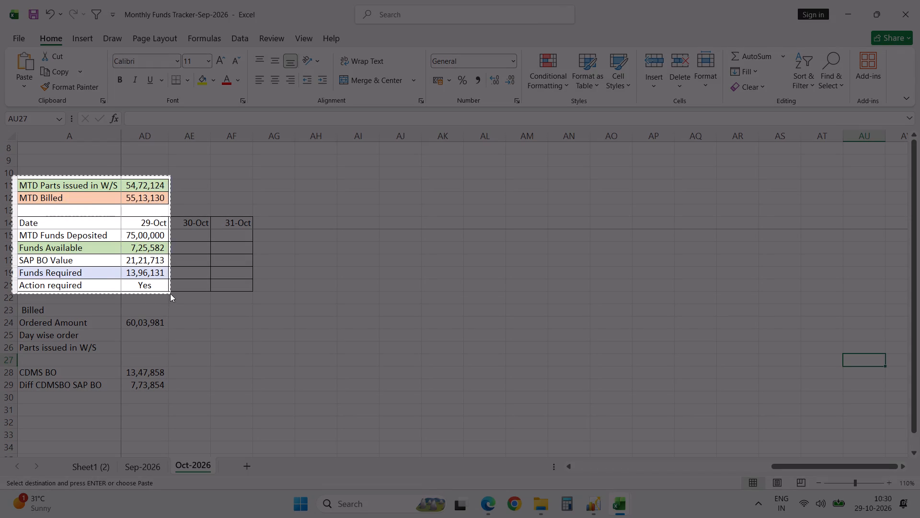
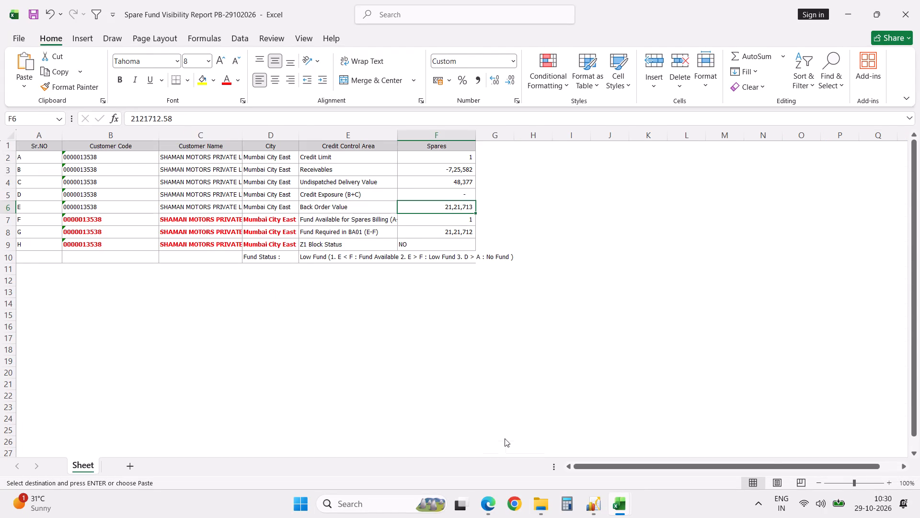
Check the Oct-2026 sheet of the Monthly Funds Tracker against the Spare Fund Visibility Report in Excel.
{"action": "key", "text": "alt+Tab"}
{"action": "key", "text": "alt+Tab"}
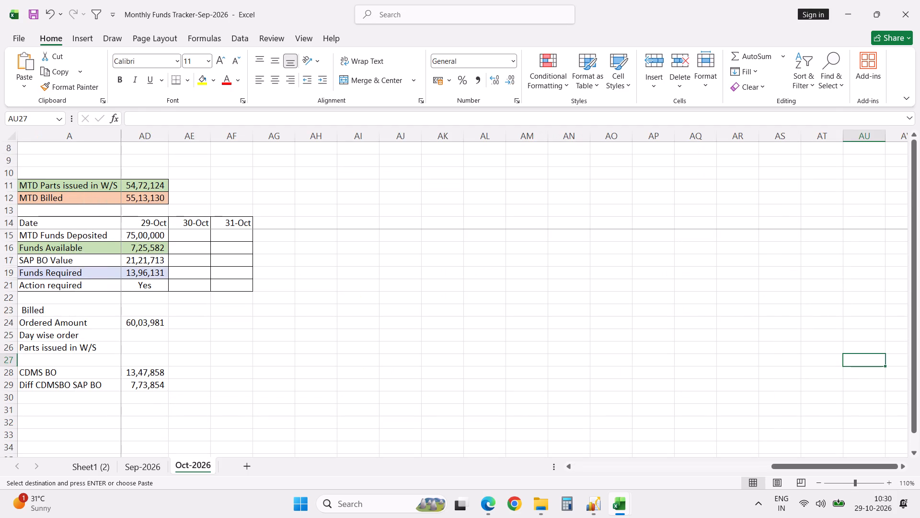
{"action": "key", "text": "alt+Tab"}
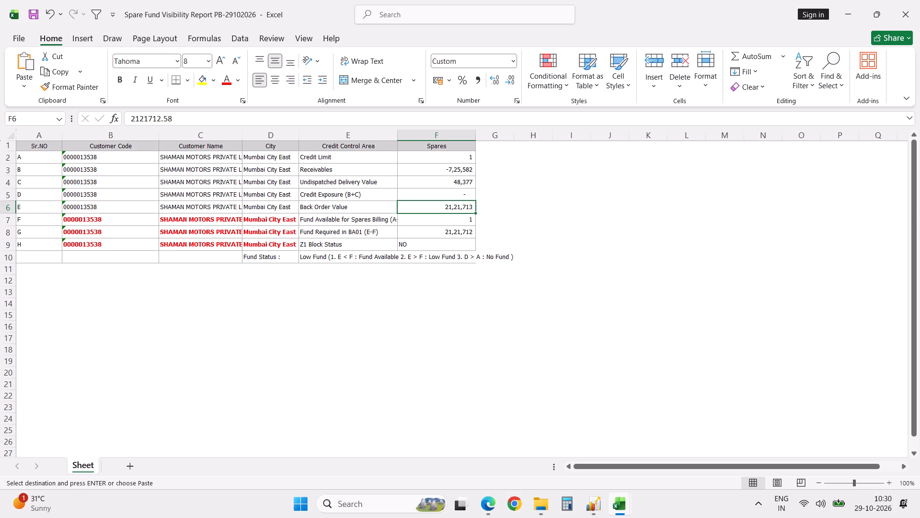
Select the Sr.NO header cell at the start of the Spare Fund Visibility Report table.
{"action": "left_click", "coordinate": [33, 147]}
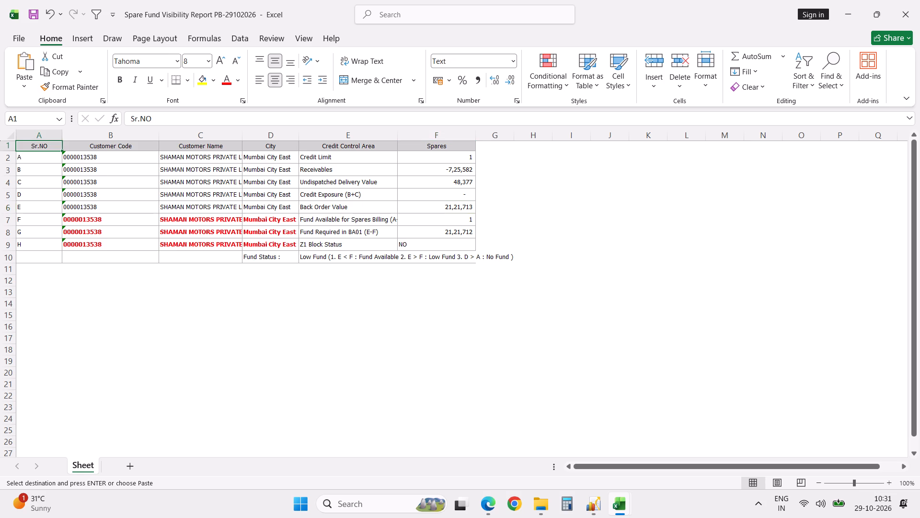
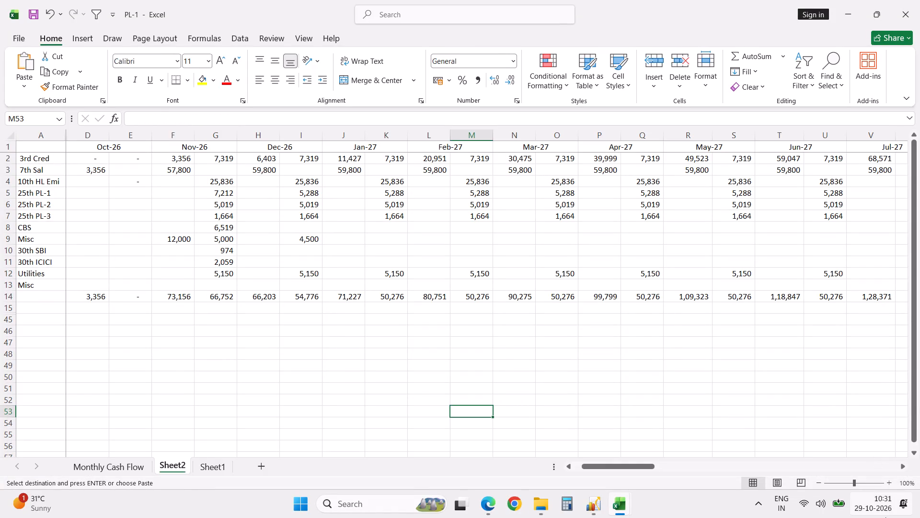
Check the October and November 2026 dates in the system calendar and close it.
{"action": "left_click", "coordinate": [882, 504]}
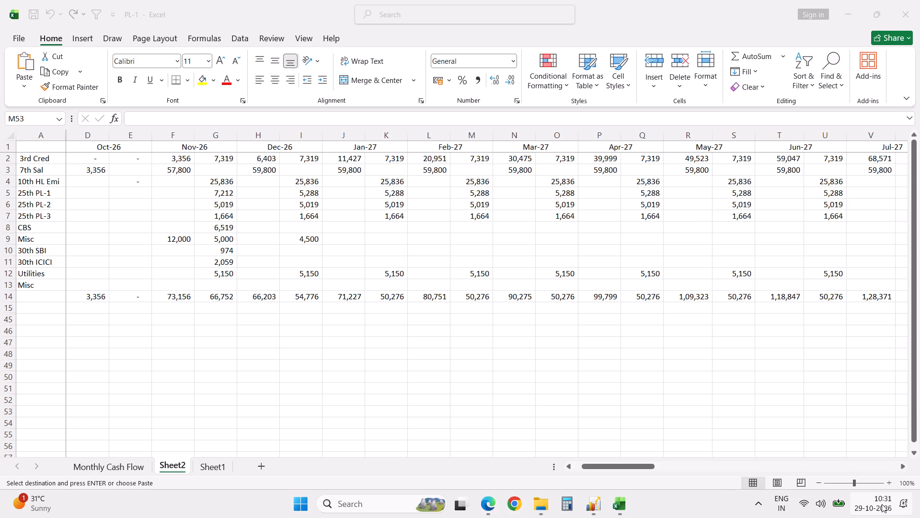
{"action": "left_click", "coordinate": [882, 504]}
{"action": "left_click", "coordinate": [882, 504]}
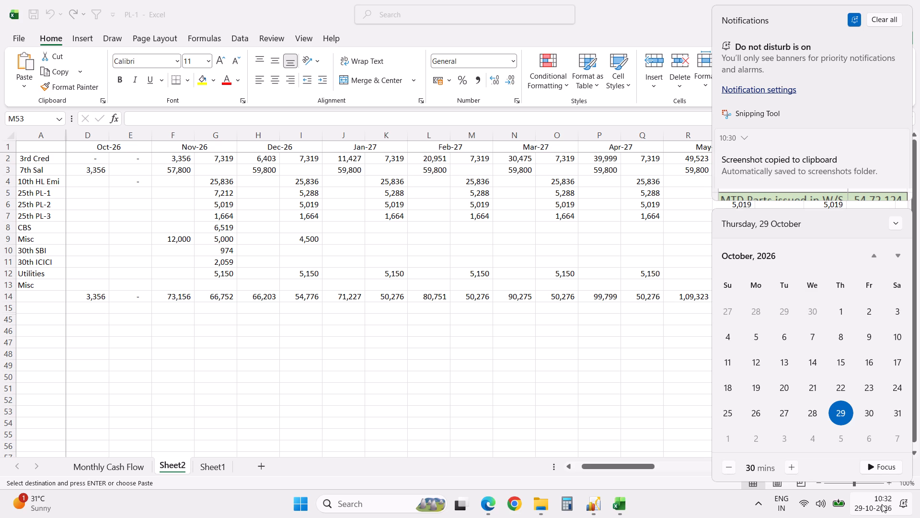
{"action": "key", "text": "Down"}
{"action": "left_click_drag", "start_coordinate": [905, 287], "coordinate": [900, 257]}
{"action": "left_click", "coordinate": [900, 257]}
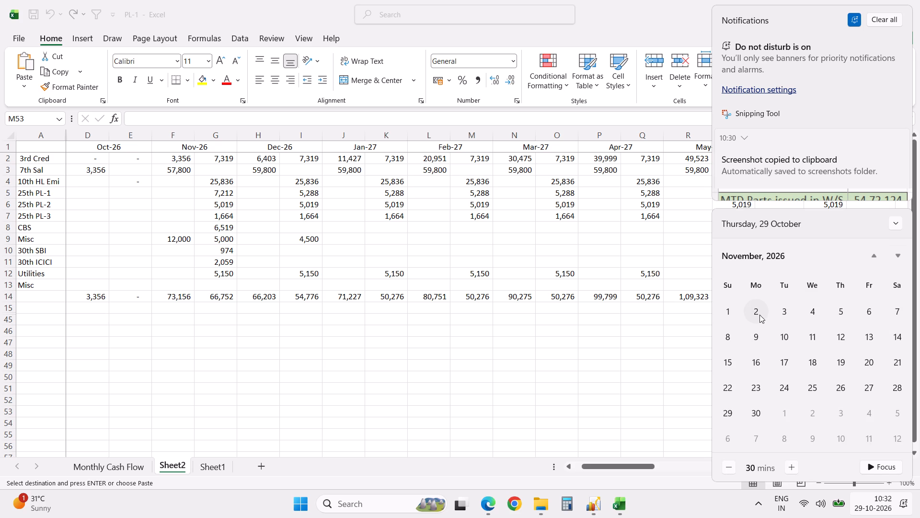
{"action": "left_click", "coordinate": [875, 255]}
{"action": "key", "text": "Escape"}
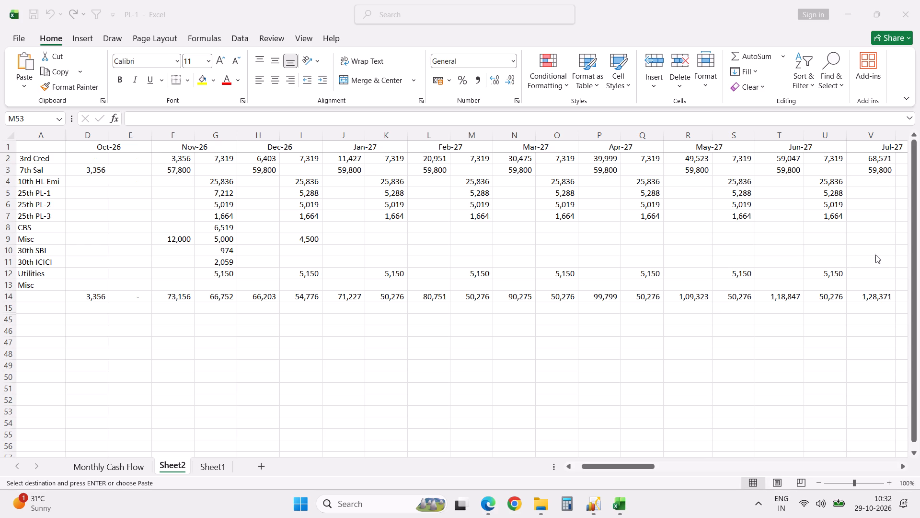
Set the Misc amount in the first Nov-26 column of Sheet2 to 11,000 and save the PL-1 workbook.
{"action": "left_click", "coordinate": [172, 240]}
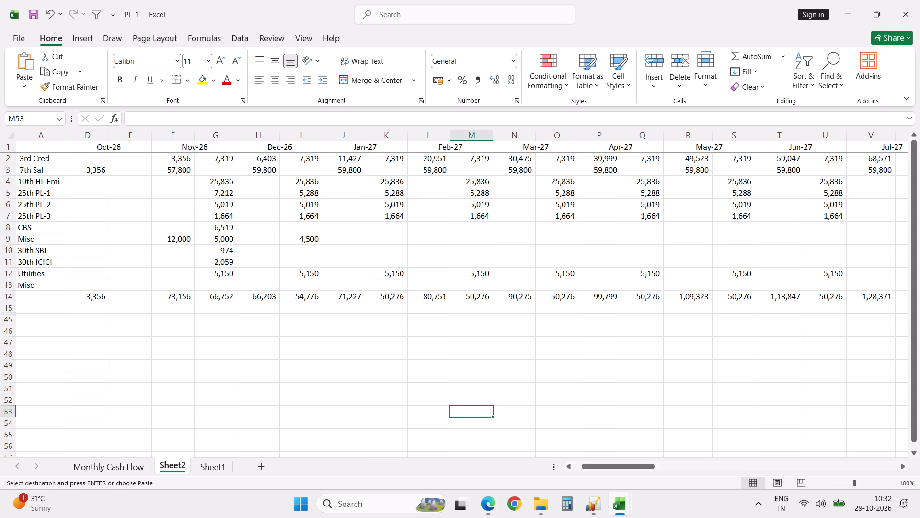
{"action": "left_click", "coordinate": [172, 240]}
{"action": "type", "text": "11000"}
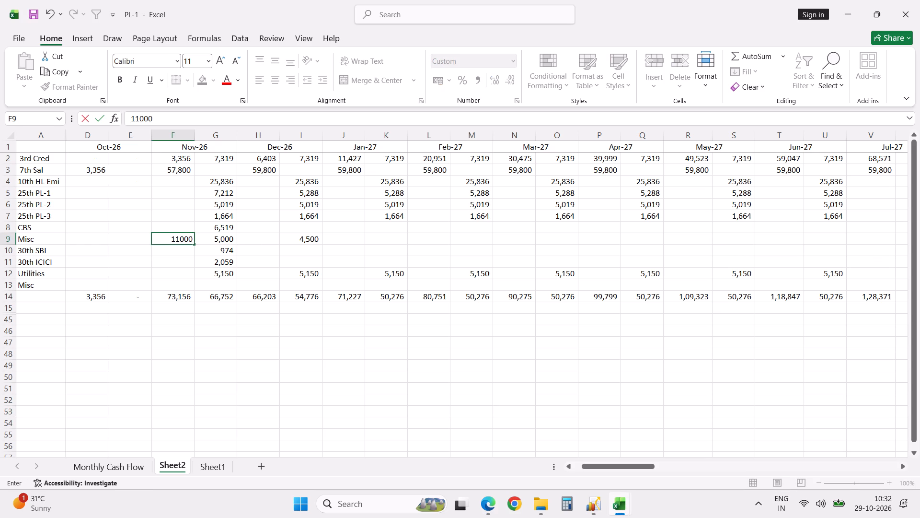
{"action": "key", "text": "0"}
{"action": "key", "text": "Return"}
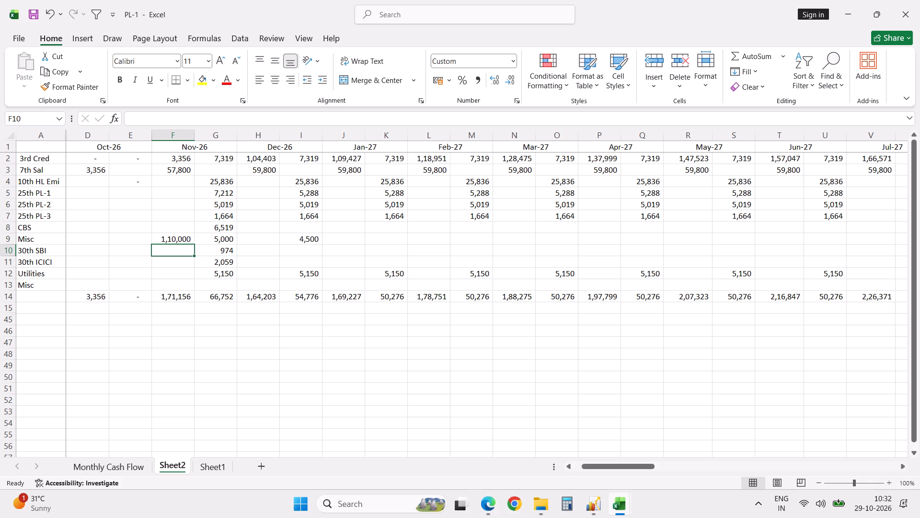
{"action": "left_click", "coordinate": [181, 238]}
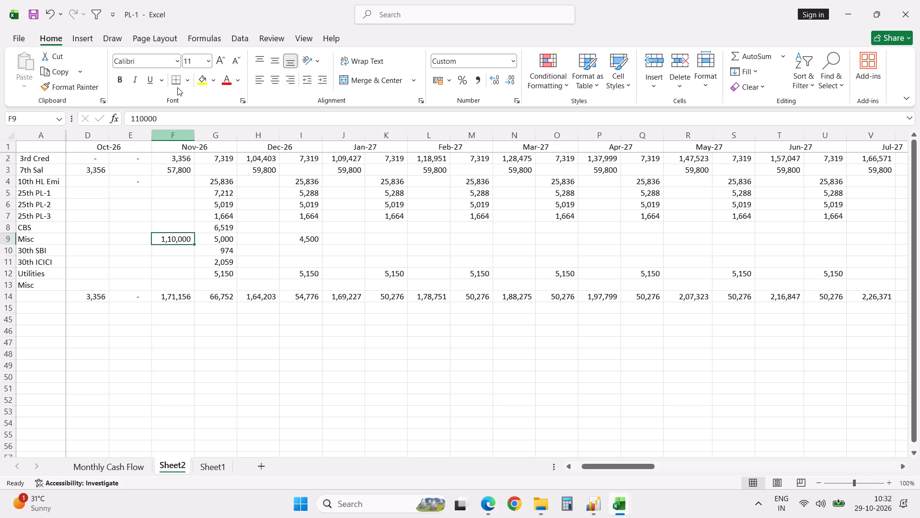
{"action": "left_click", "coordinate": [176, 115]}
{"action": "key", "text": "BackSpace"}
{"action": "key", "text": "Return"}
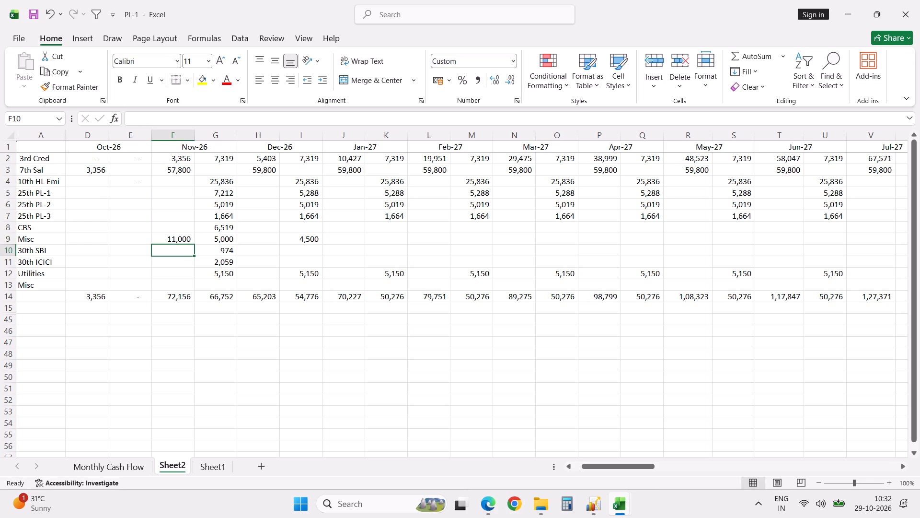
{"action": "key", "text": "ctrl+s"}
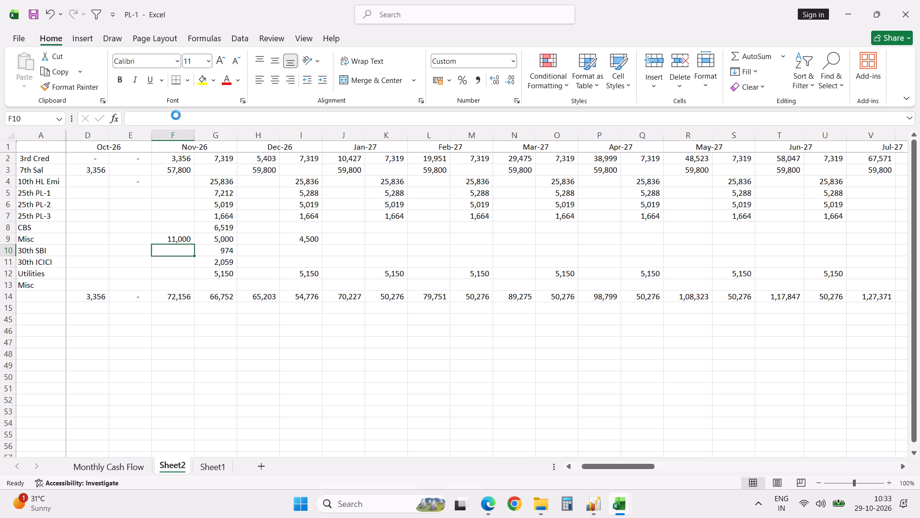
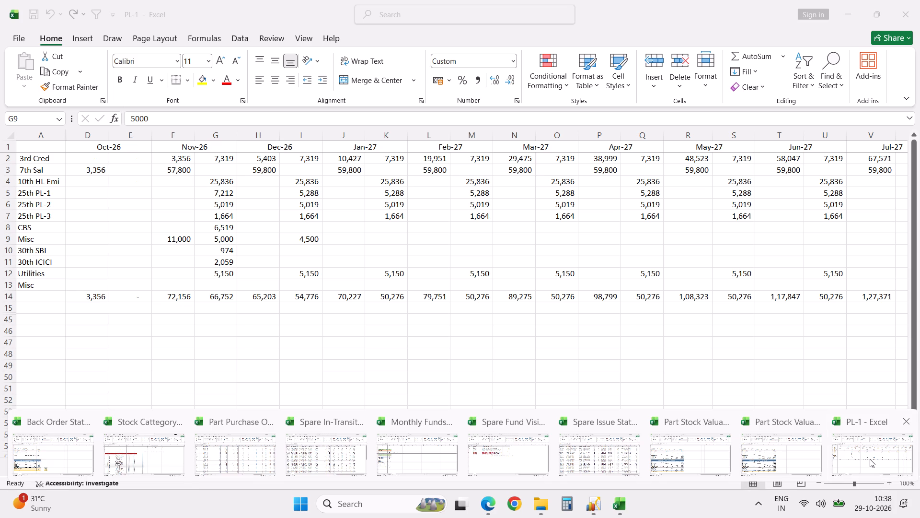
Save the PL-1 workbook.
{"action": "left_click", "coordinate": [502, 365]}
{"action": "key", "text": "ctrl+s"}
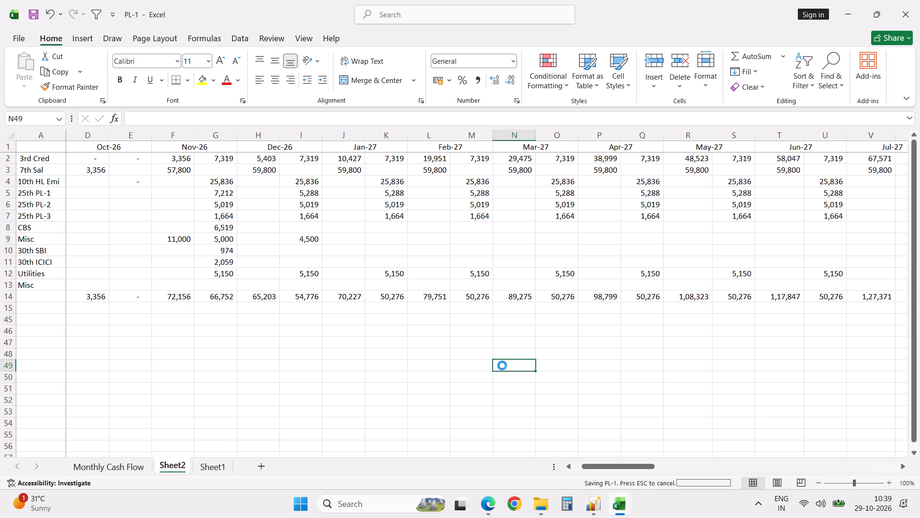
Set the Misc amount in the second Dec-26 column of Sheet2 to 9,500.
{"action": "left_click", "coordinate": [225, 238]}
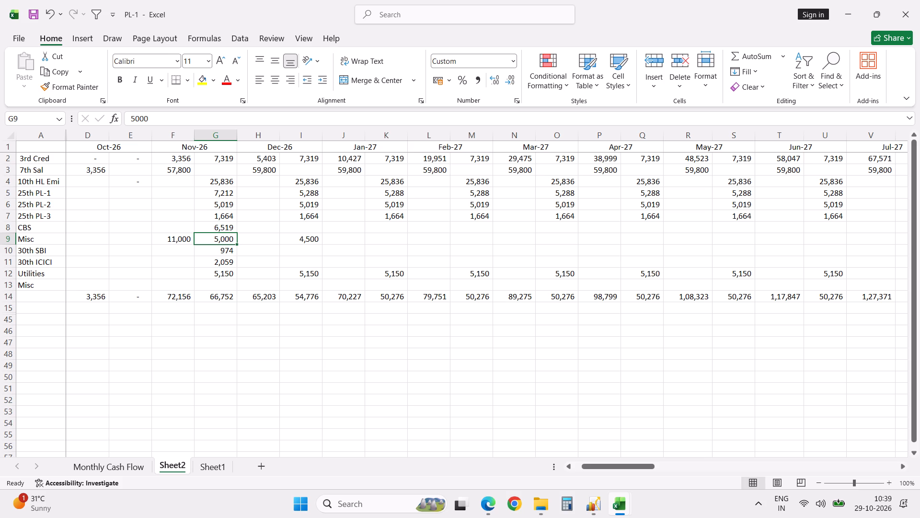
{"action": "left_click", "coordinate": [300, 238]}
{"action": "type", "text": "95000"}
{"action": "key", "text": "BackSpace"}
{"action": "key", "text": "Return"}
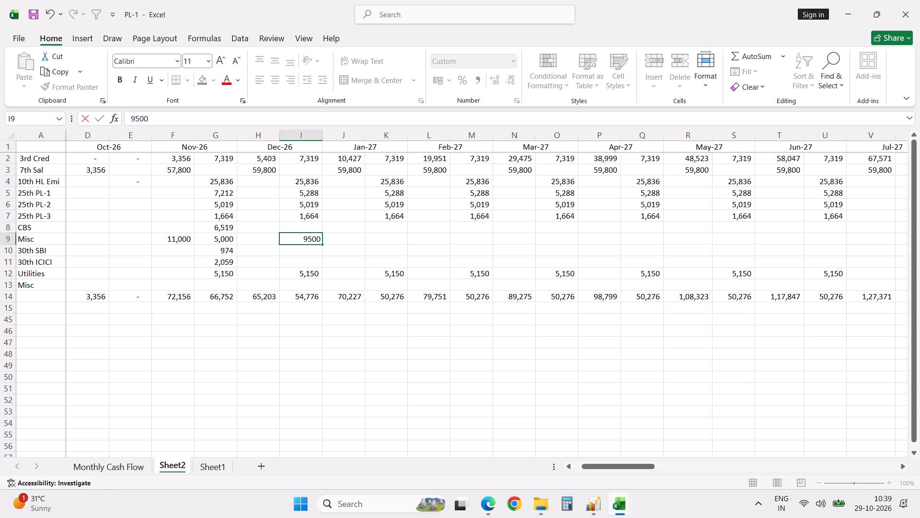
Clear the Misc amount in the second Nov-26 column of Sheet2.
{"action": "left_click", "coordinate": [226, 241]}
{"action": "key", "text": "Delete"}
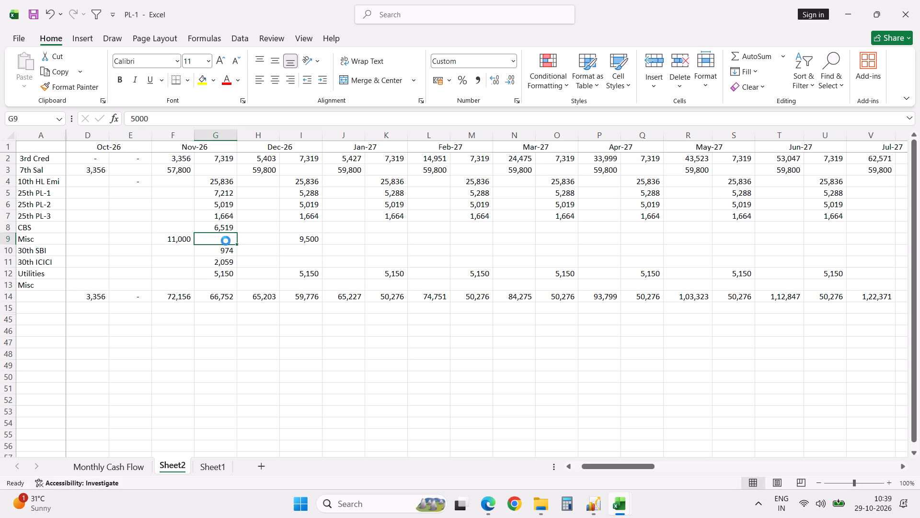
{"action": "left_click", "coordinate": [279, 292]}
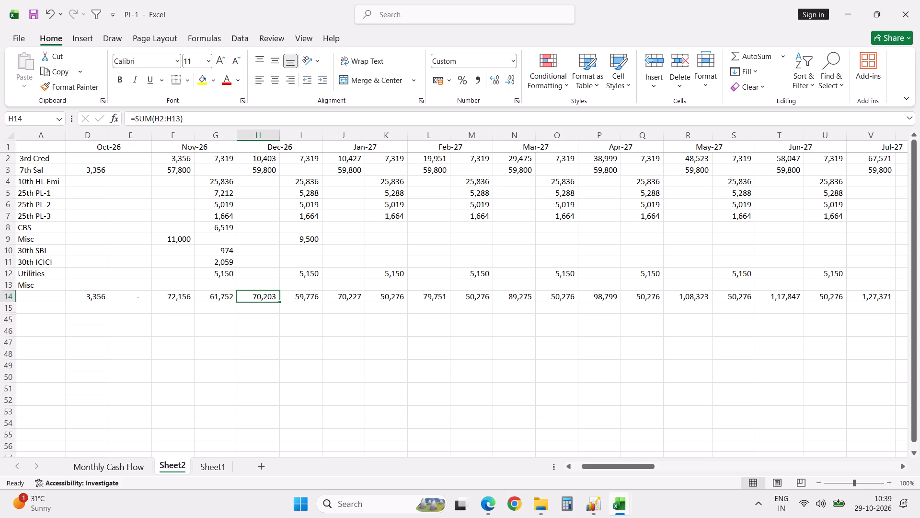
Set the Misc amount in the first Nov-26 column to 5,500 and save the PL-1 workbook.
{"action": "left_click", "coordinate": [176, 243]}
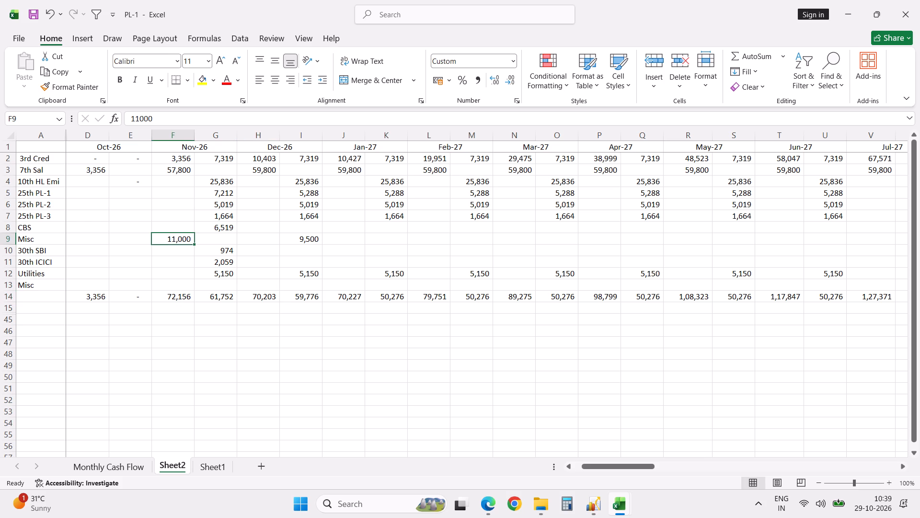
{"action": "key", "text": "Delete"}
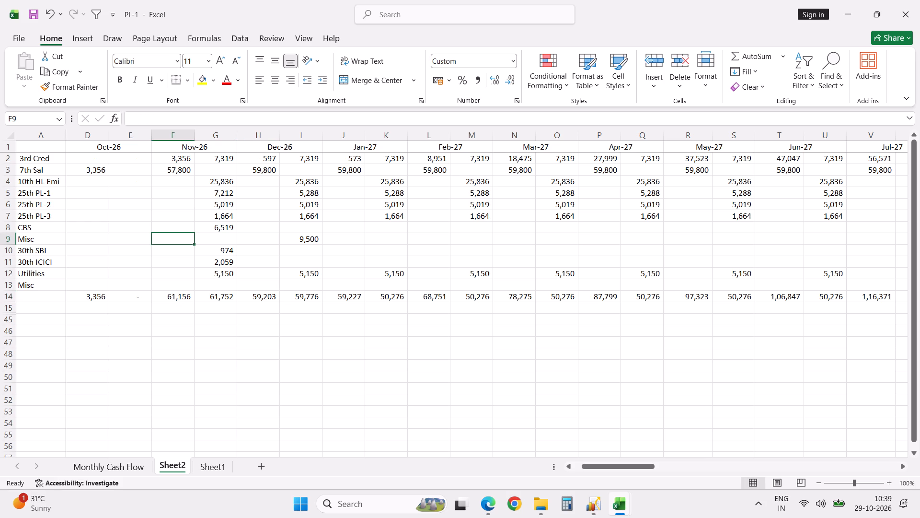
{"action": "key", "text": "ctrl+z"}
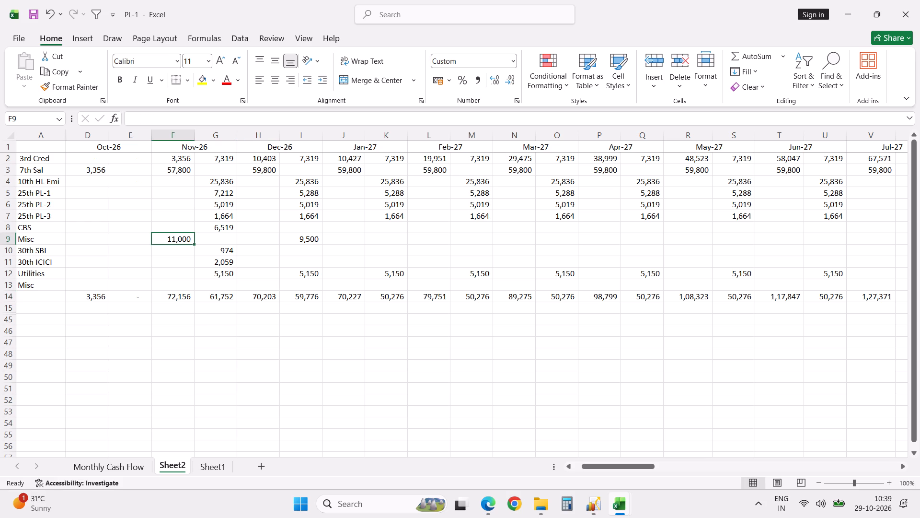
{"action": "type", "text": "55000"}
{"action": "key", "text": "BackSpace"}
{"action": "key", "text": "Return"}
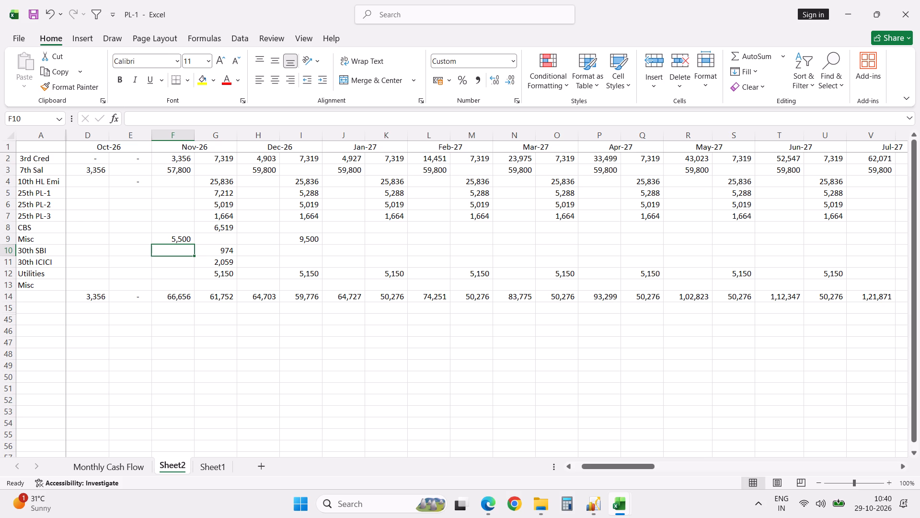
{"action": "key", "text": "ctrl+s"}
{"action": "key", "text": "ctrl+s"}
Switch to Excellon and exit the application.
{"action": "left_click", "coordinate": [595, 504]}
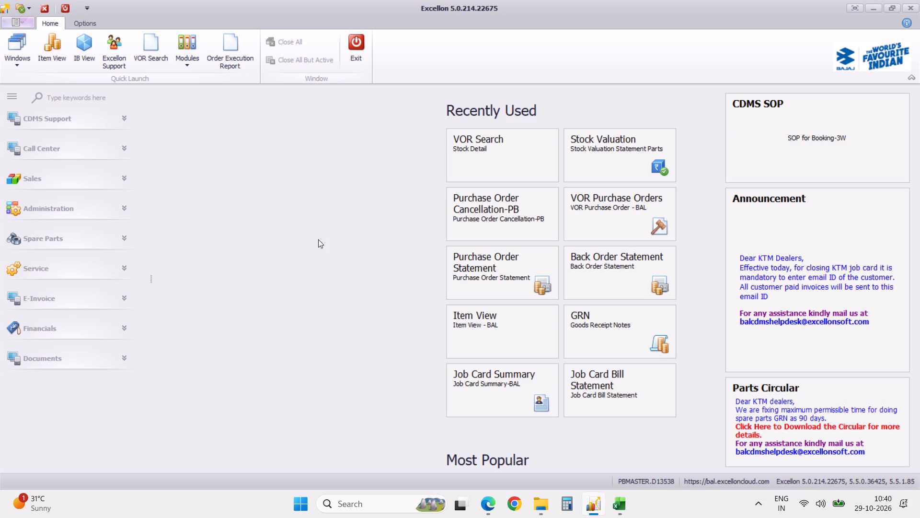
{"action": "left_click", "coordinate": [359, 55]}
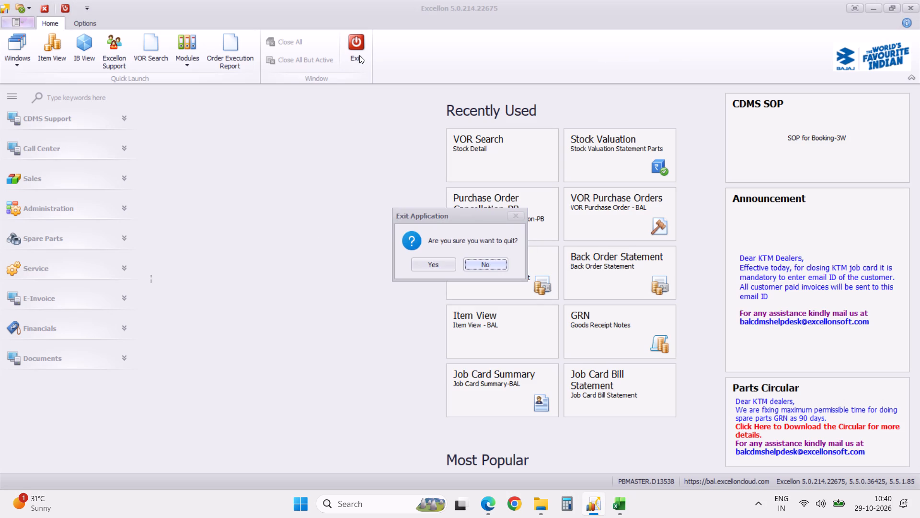
{"action": "left_click", "coordinate": [431, 265]}
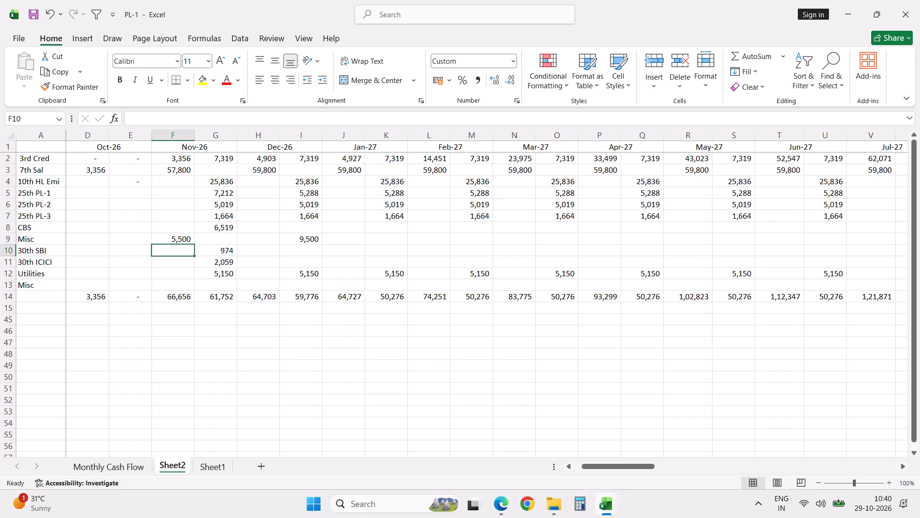
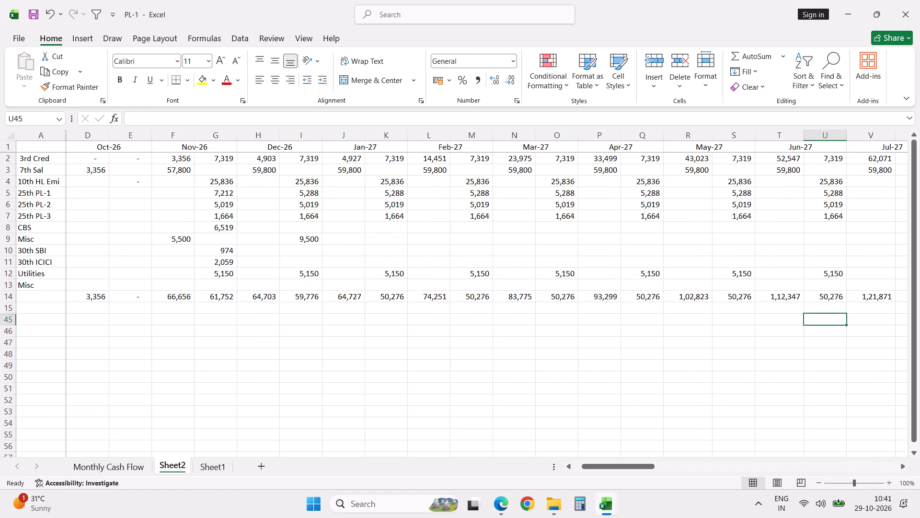
Copy the Nov-26 7th Sal amount of 57,800 into the first Dec-26 column and save the PL-1 workbook.
{"action": "left_click", "coordinate": [184, 172]}
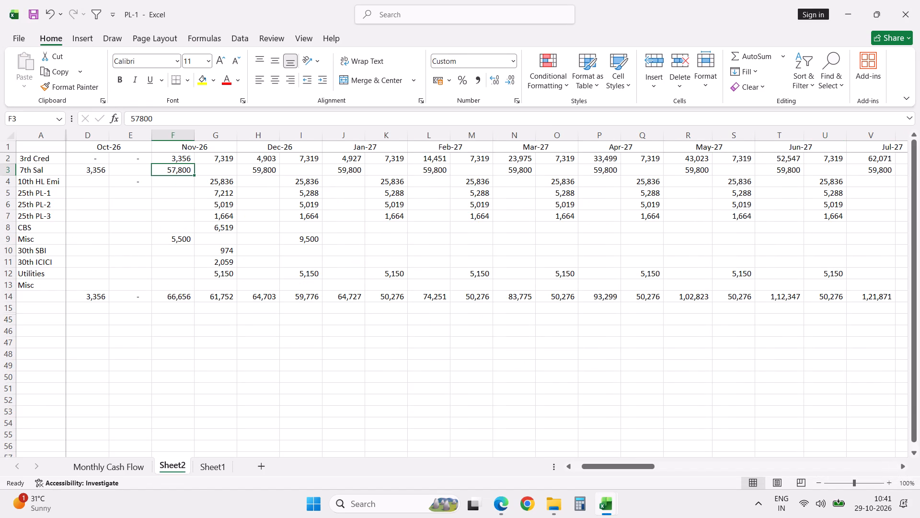
{"action": "key", "text": "ctrl+c"}
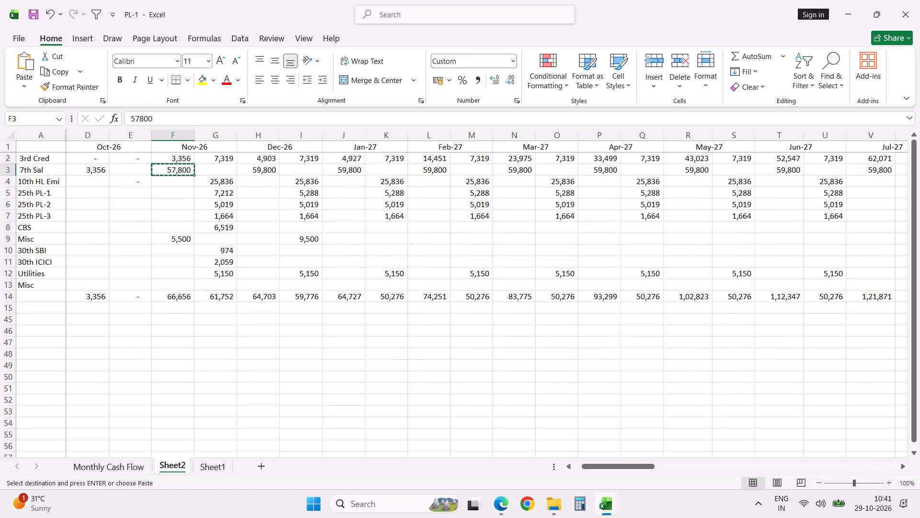
{"action": "key", "text": "Right"}
{"action": "key", "text": "Right"}
{"action": "key", "text": "Return"}
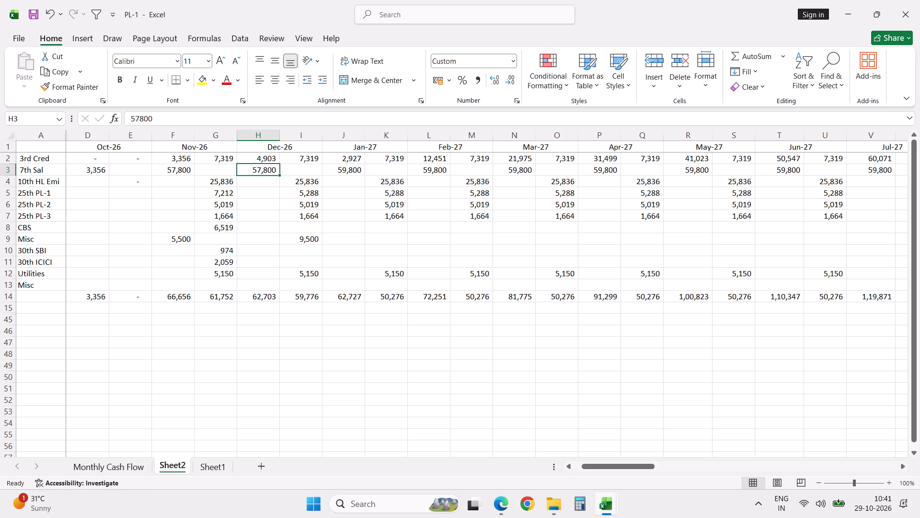
{"action": "key", "text": "ctrl+s"}
Close the PL-1, Spare Fund Visibility Report and Monthly Funds Tracker workbooks.
{"action": "left_click", "coordinate": [909, 7]}
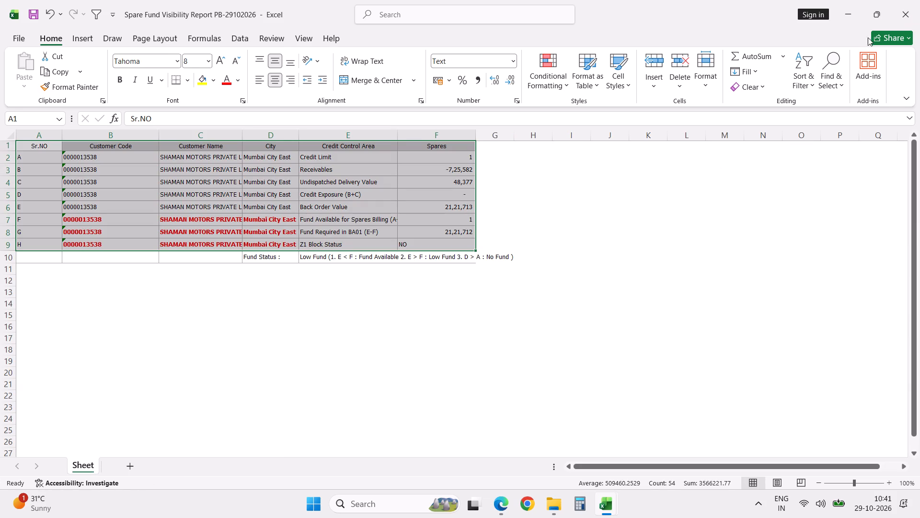
{"action": "left_click", "coordinate": [907, 21]}
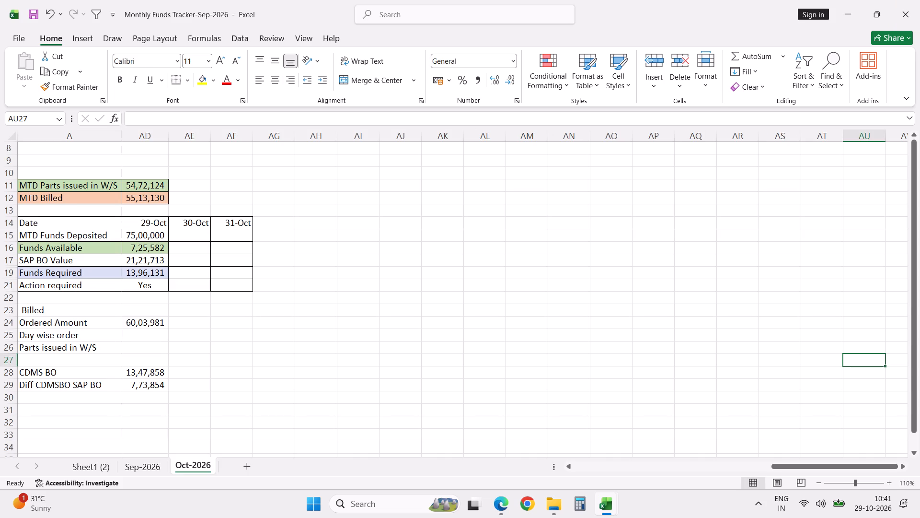
{"action": "left_click", "coordinate": [911, 16]}
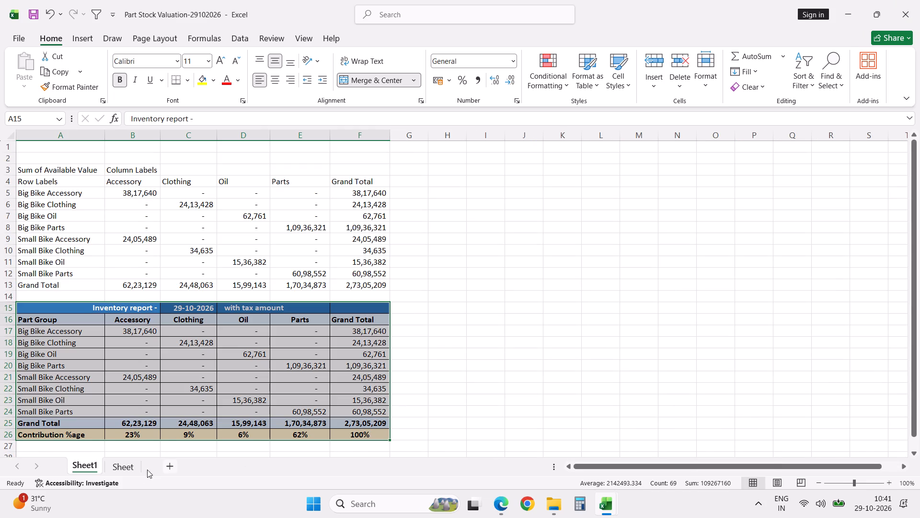
Switch to the part-wise data on the sheet named Sheet in the Part Stock Valuation-29102026 workbook.
{"action": "left_click", "coordinate": [125, 467]}
{"action": "left_click", "coordinate": [384, 336]}
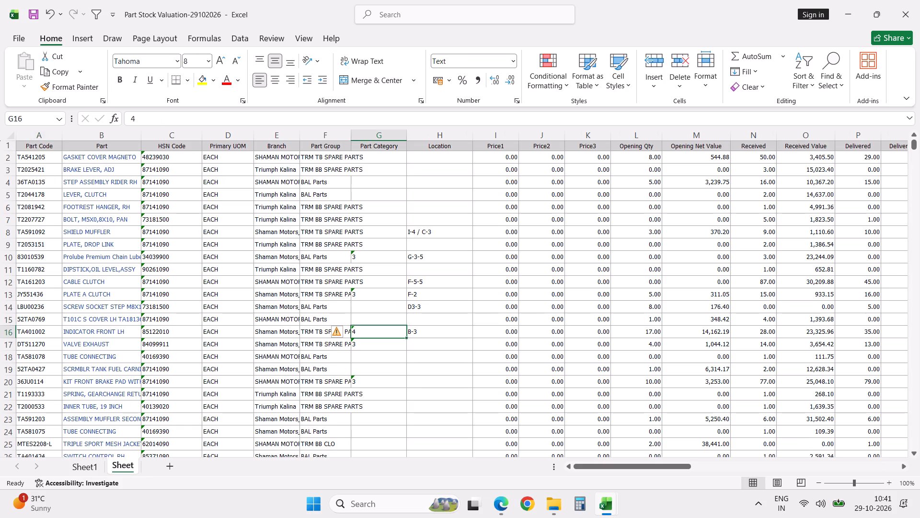
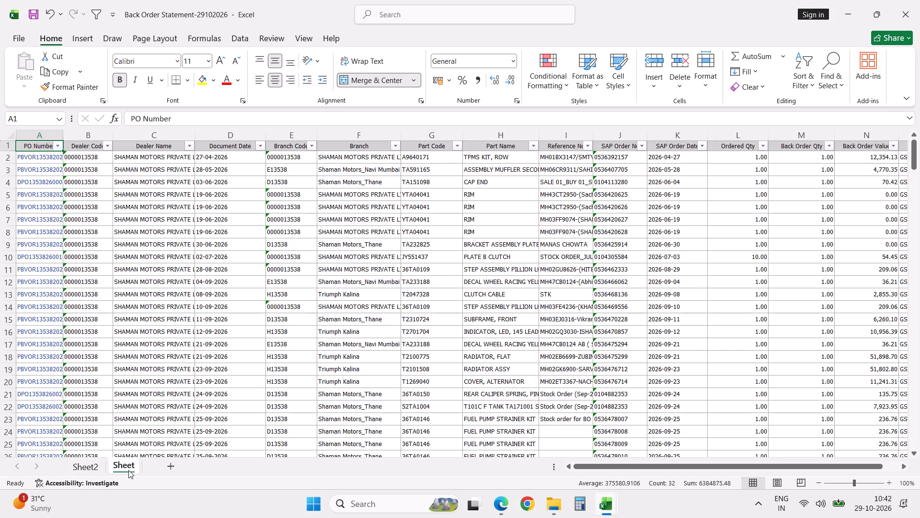
Filter the Part Group column of the Back Order Statement data to show only Small Bike Parts.
{"action": "key", "text": "ctrl+Right"}
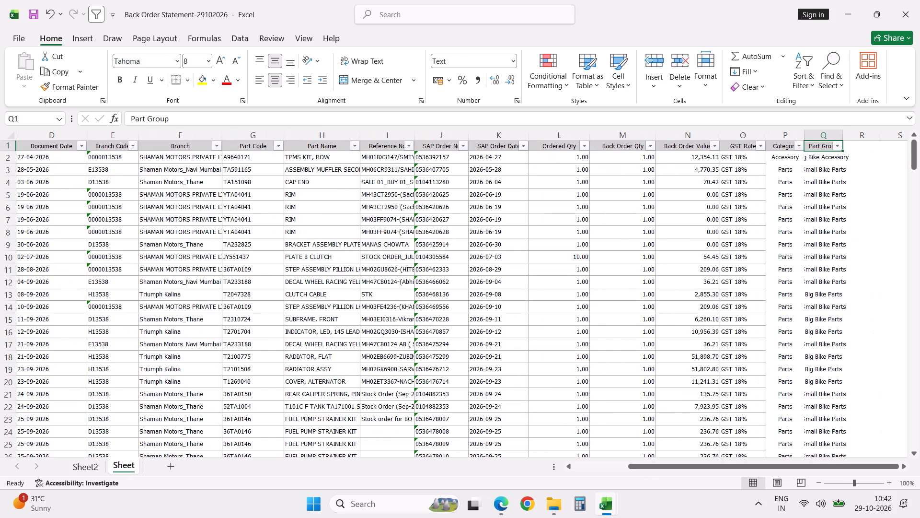
{"action": "left_click", "coordinate": [839, 146]}
{"action": "left_click", "coordinate": [744, 303]}
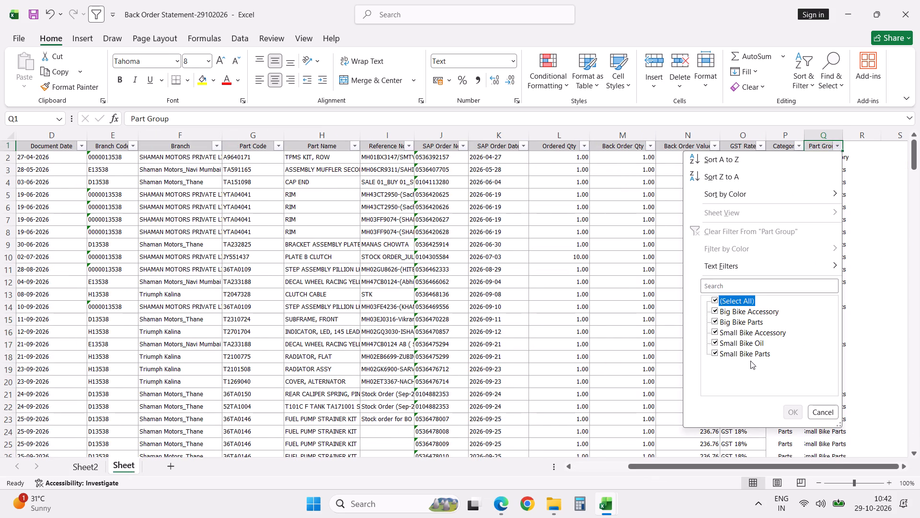
{"action": "left_click", "coordinate": [751, 354]}
{"action": "left_click", "coordinate": [794, 407]}
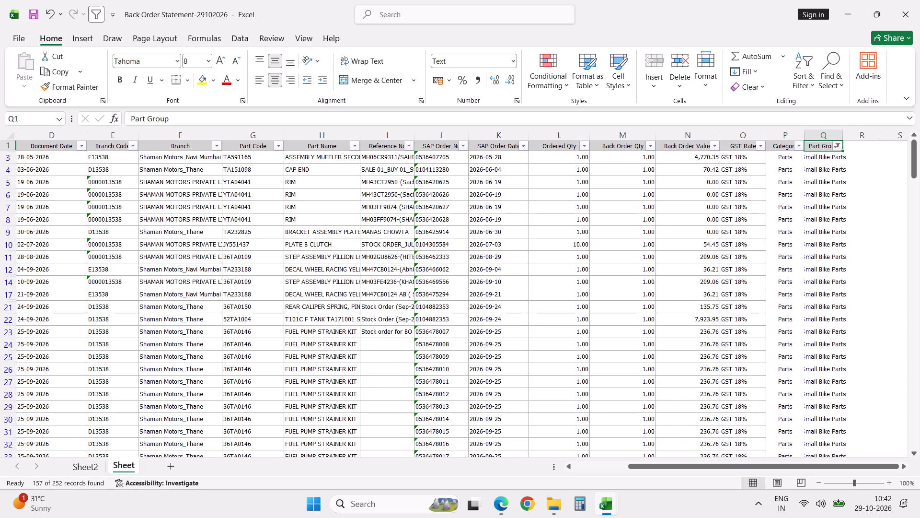
Examine the filtered Small Bike Parts back-order rows through to the end of the list.
{"action": "scroll", "coordinate": [181, 294], "scroll_direction": "down", "scroll_amount": 11}
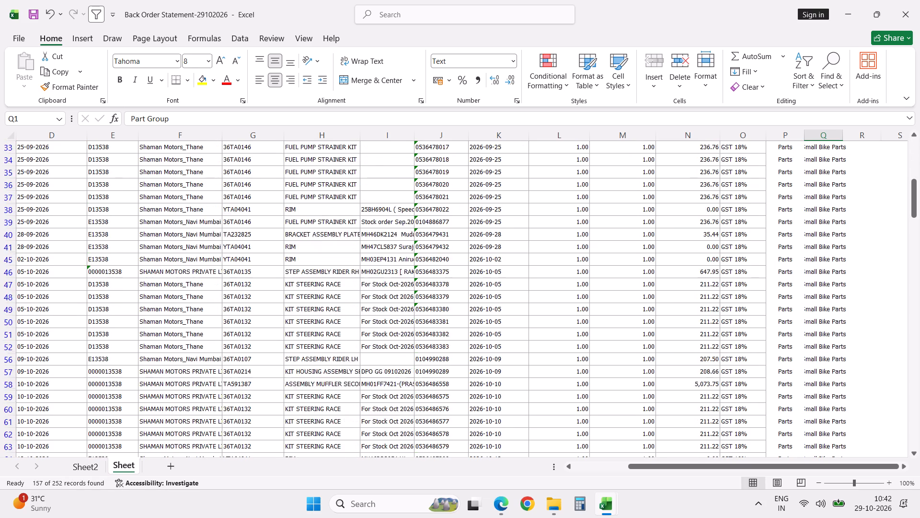
{"action": "scroll", "coordinate": [181, 294], "scroll_direction": "down", "scroll_amount": 5}
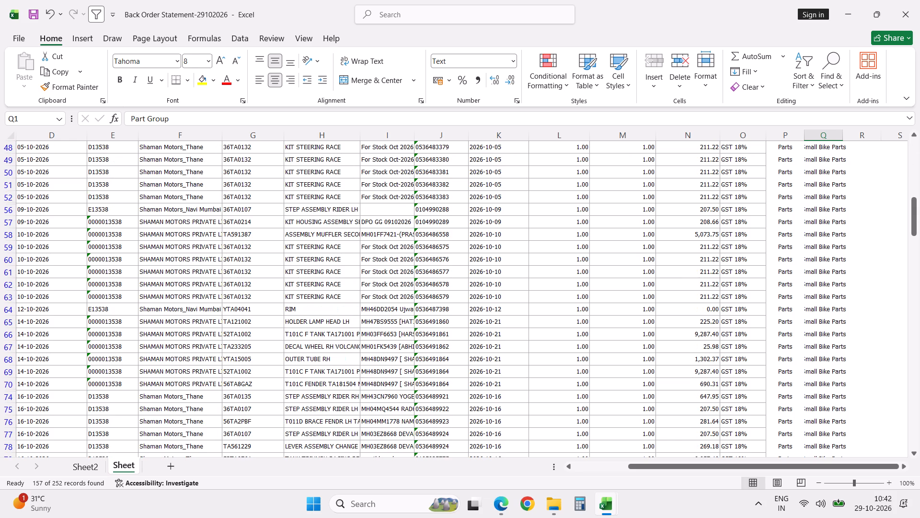
{"action": "scroll", "coordinate": [181, 294], "scroll_direction": "down", "scroll_amount": 3}
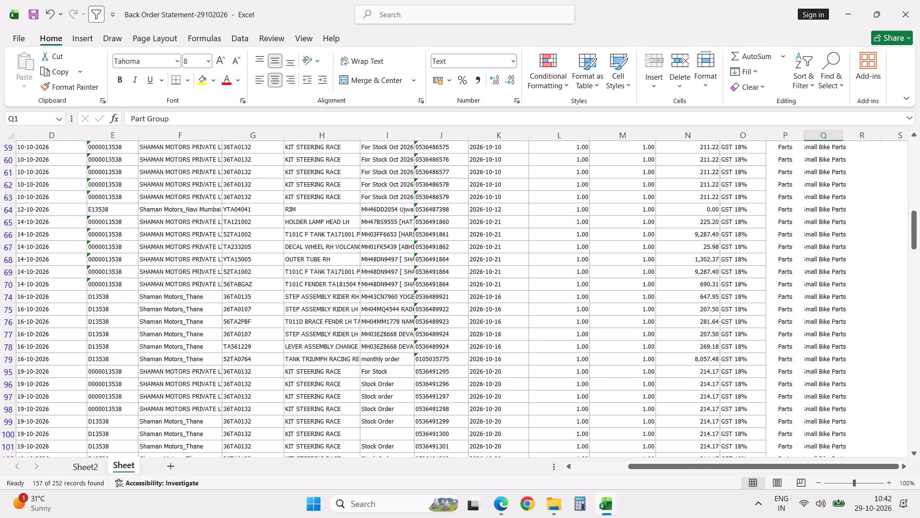
{"action": "scroll", "coordinate": [181, 294], "scroll_direction": "down", "scroll_amount": 12}
{"action": "scroll", "coordinate": [181, 294], "scroll_direction": "down", "scroll_amount": 9}
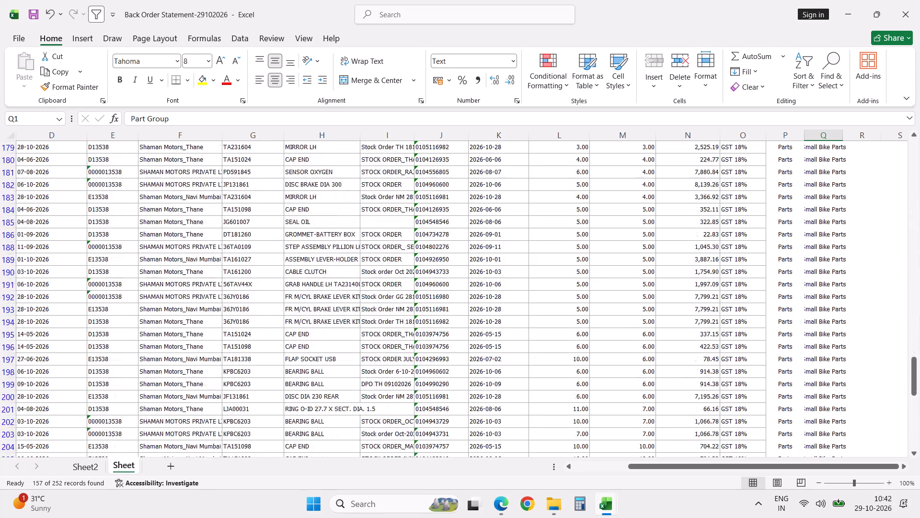
{"action": "scroll", "coordinate": [181, 294], "scroll_direction": "down", "scroll_amount": 20}
{"action": "scroll", "coordinate": [181, 294], "scroll_direction": "down", "scroll_amount": 3}
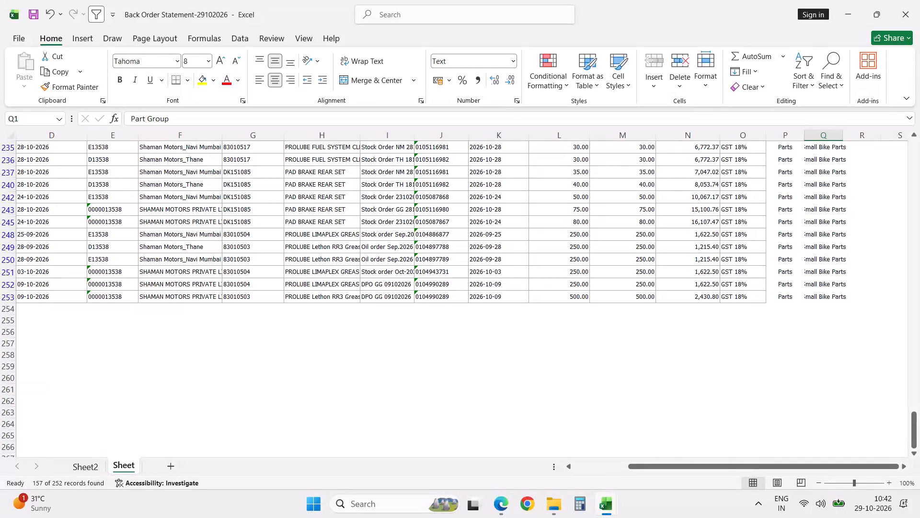
Save the Back Order Statement workbook with the Part Group filter applied.
{"action": "key", "text": "ctrl+s"}
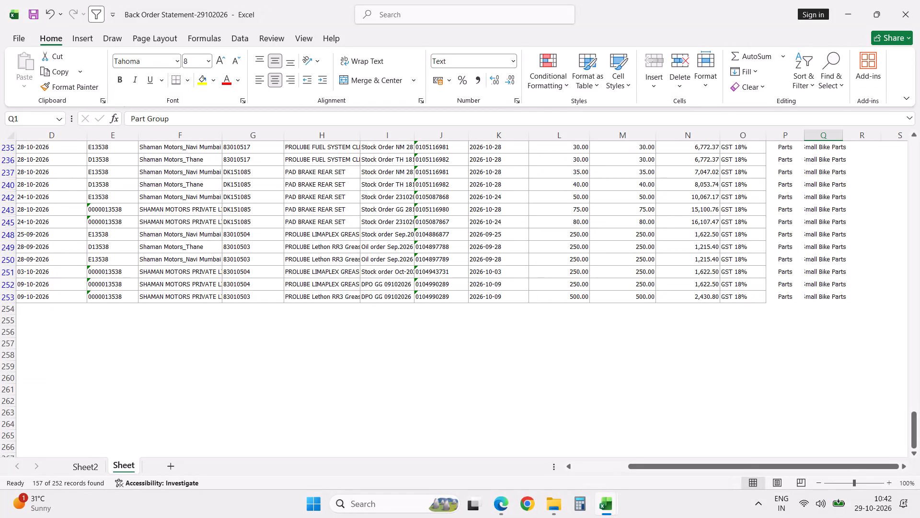
Check the combined Ordered Qty of the five consecutive PAD BRAKE REAR SET rows with part code DK151085.
{"action": "scroll", "coordinate": [181, 294], "scroll_direction": "up", "scroll_amount": 2}
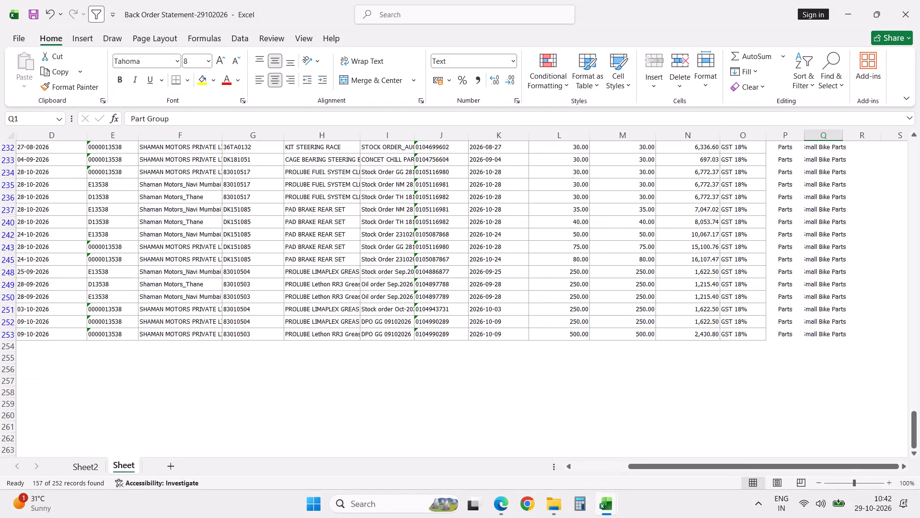
{"action": "left_click", "coordinate": [268, 209]}
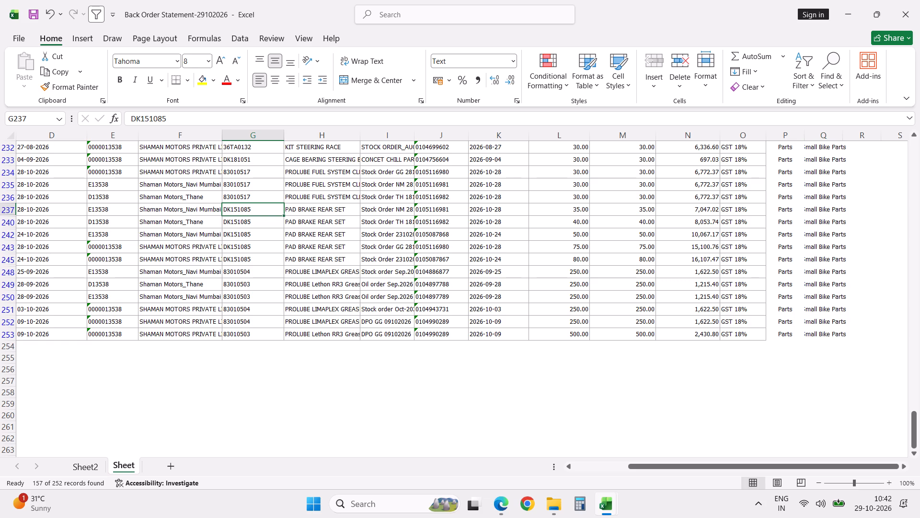
{"action": "key", "text": "ctrl+c"}
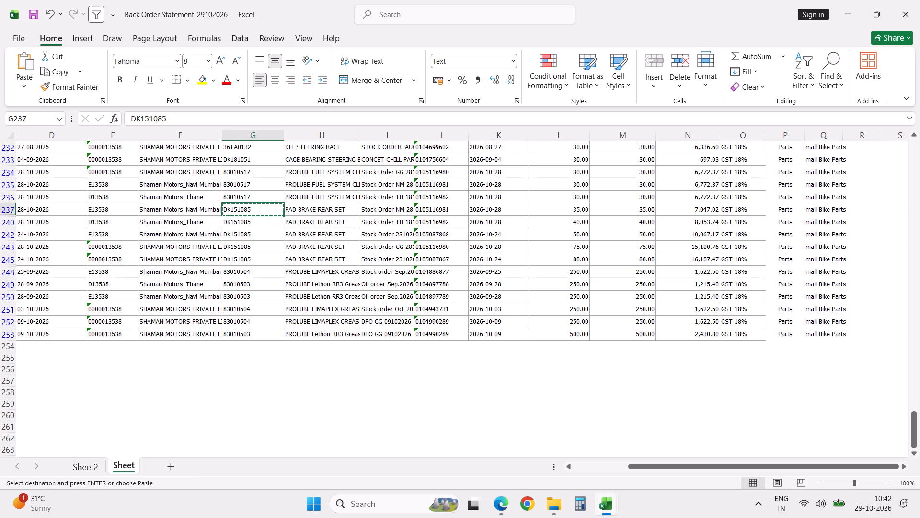
{"action": "key", "text": "Escape"}
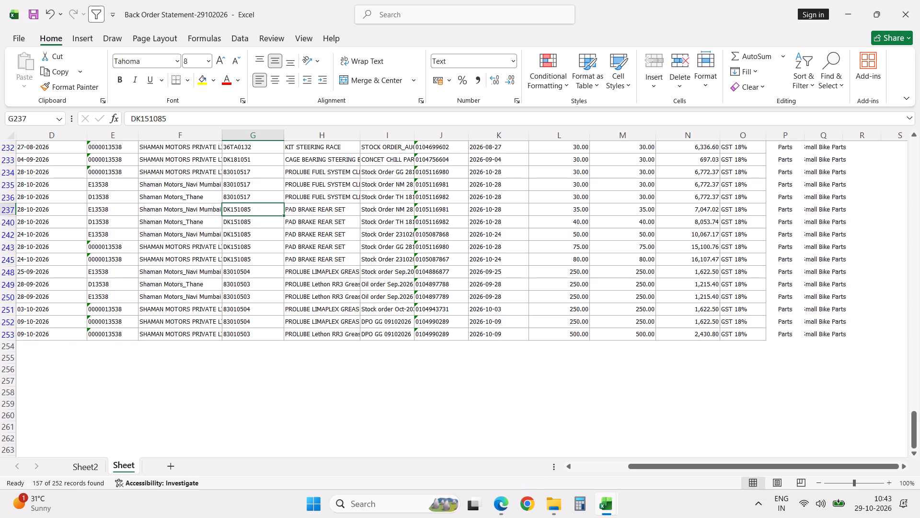
{"action": "left_click", "coordinate": [562, 209]}
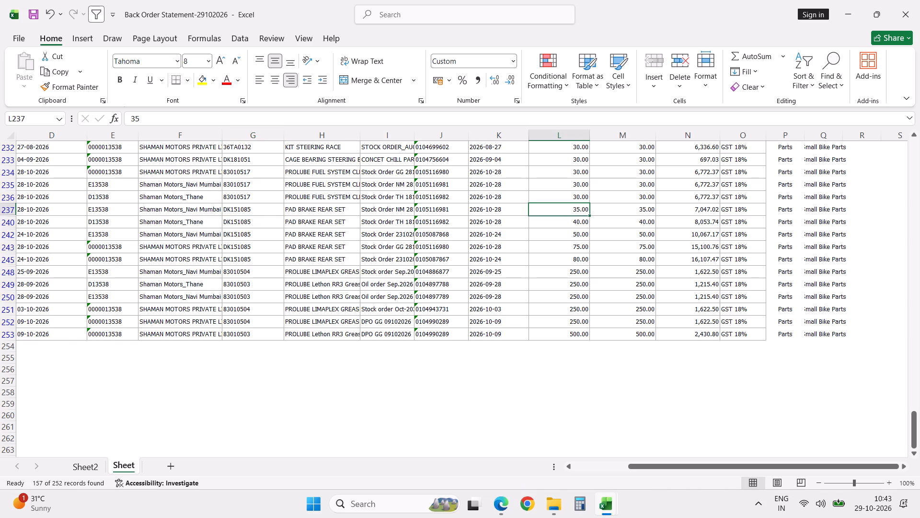
{"action": "key", "text": "shift+Down"}
{"action": "key", "text": "shift+Down"}
{"action": "key", "text": "shift+Down"}
{"action": "key", "text": "shift+Down"}
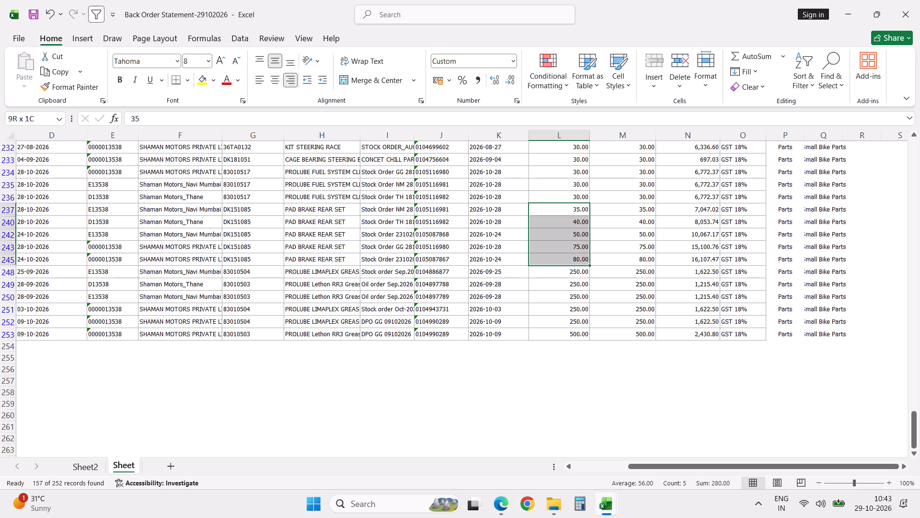
{"action": "left_click", "coordinate": [563, 239]}
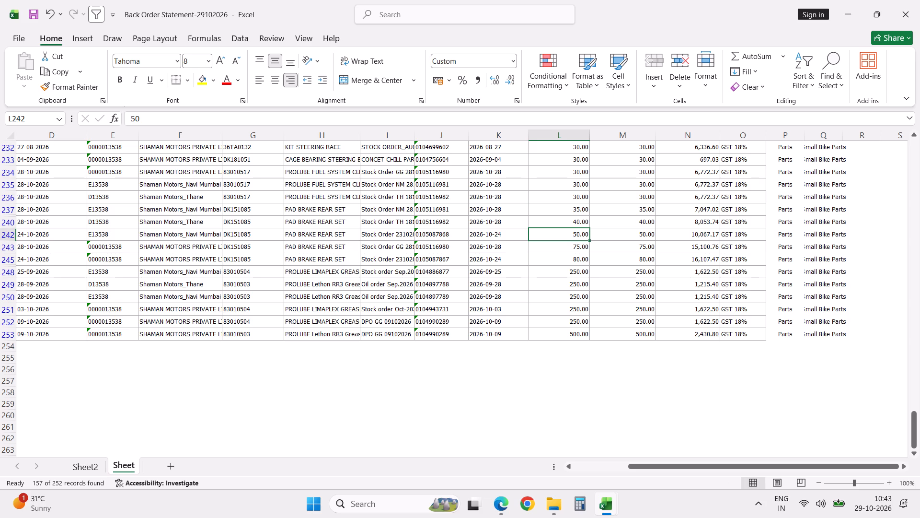
Return to the start of the filtered back-order list and save the workbook.
{"action": "scroll", "coordinate": [563, 239], "scroll_direction": "up", "scroll_amount": 16}
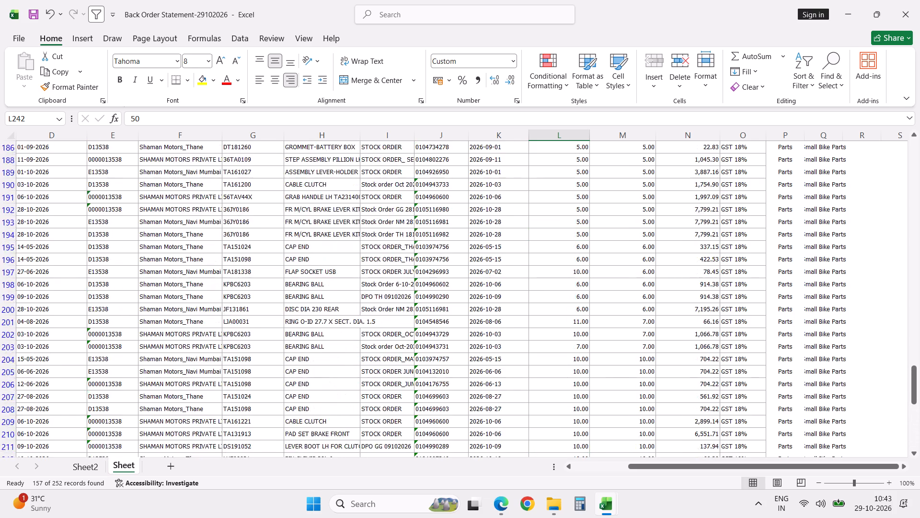
{"action": "scroll", "coordinate": [563, 239], "scroll_direction": "up", "scroll_amount": 20}
{"action": "scroll", "coordinate": [563, 239], "scroll_direction": "up", "scroll_amount": 11}
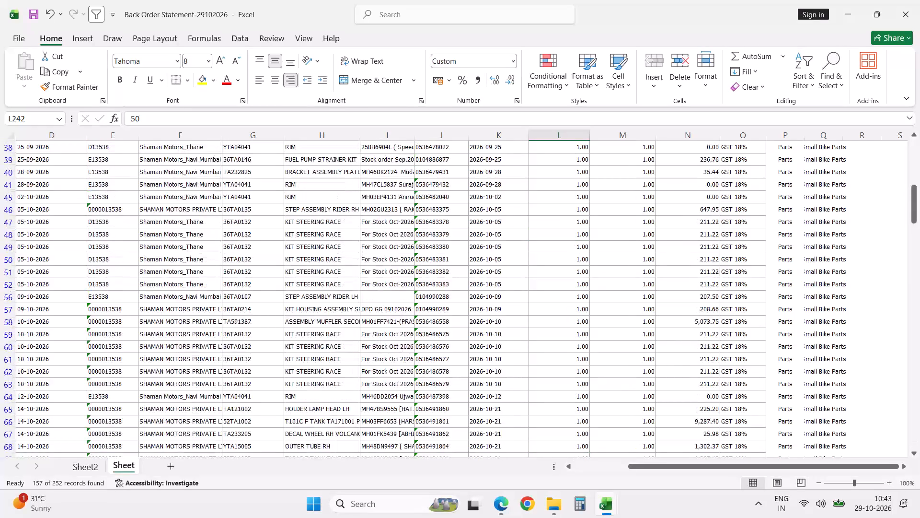
{"action": "scroll", "coordinate": [563, 239], "scroll_direction": "up", "scroll_amount": 18}
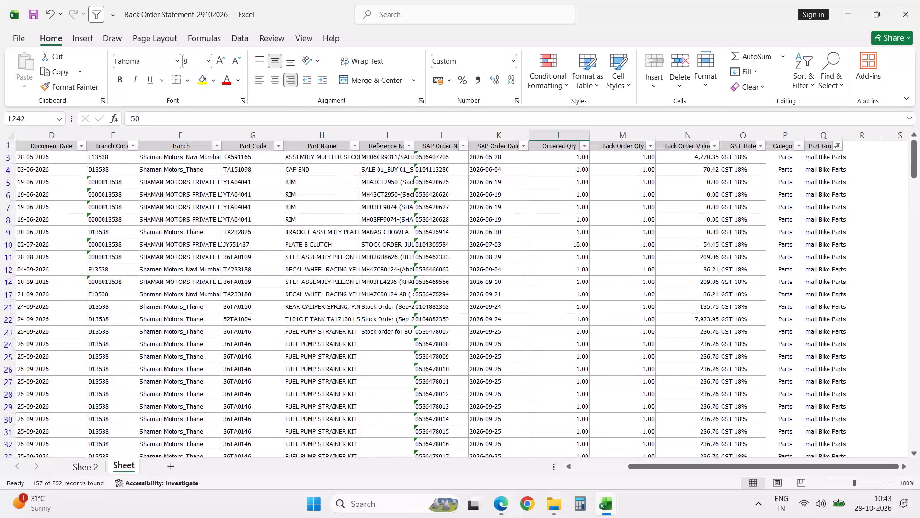
{"action": "scroll", "coordinate": [563, 239], "scroll_direction": "up", "scroll_amount": 15}
{"action": "key", "text": "ctrl+s"}
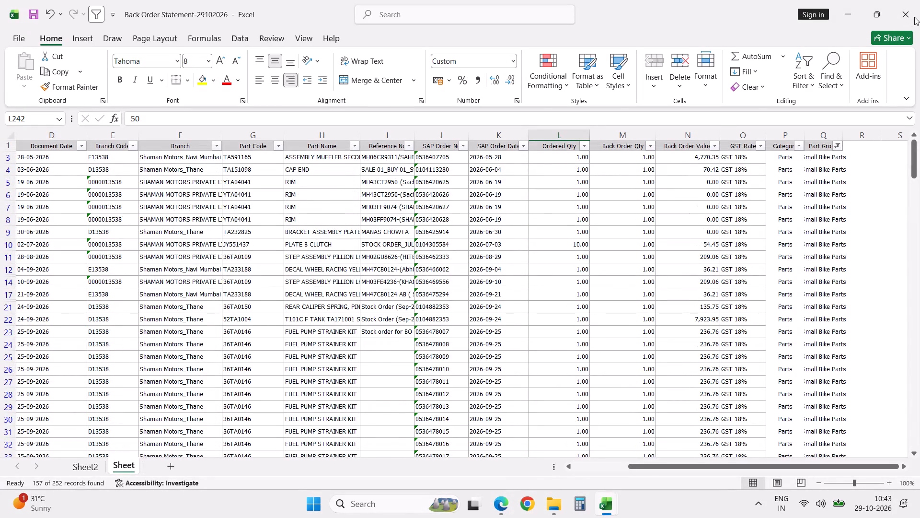